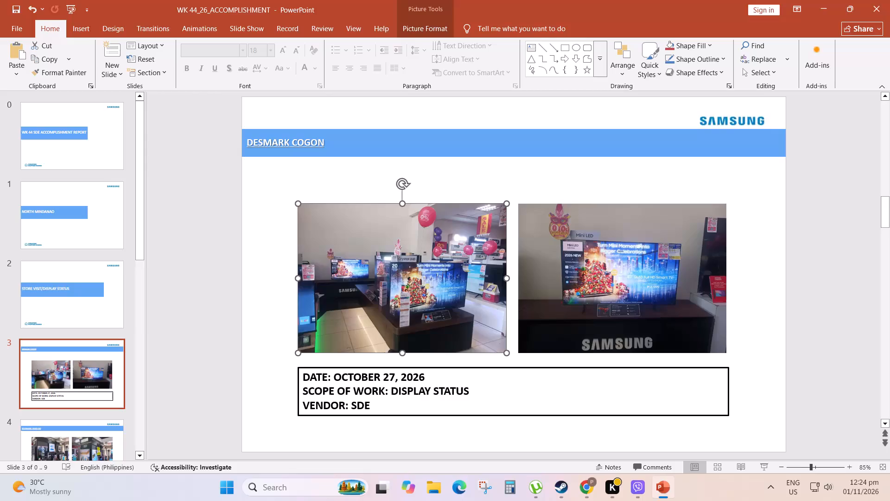
In File Explorer, open the WK44 folder under samsung > pictures 2026 on Local Disk (E:).
{"action": "left_click", "coordinate": [437, 489]}
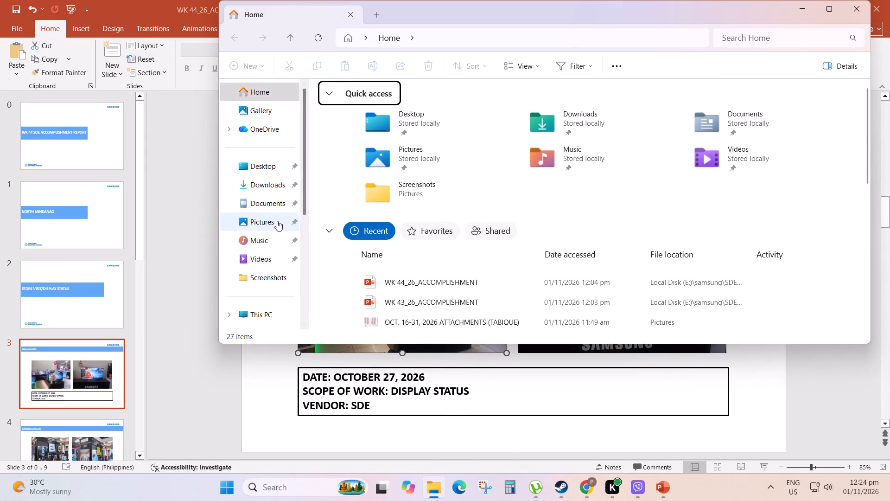
{"action": "scroll", "coordinate": [277, 221], "scroll_direction": "down", "scroll_amount": 1}
{"action": "left_click", "coordinate": [257, 261]}
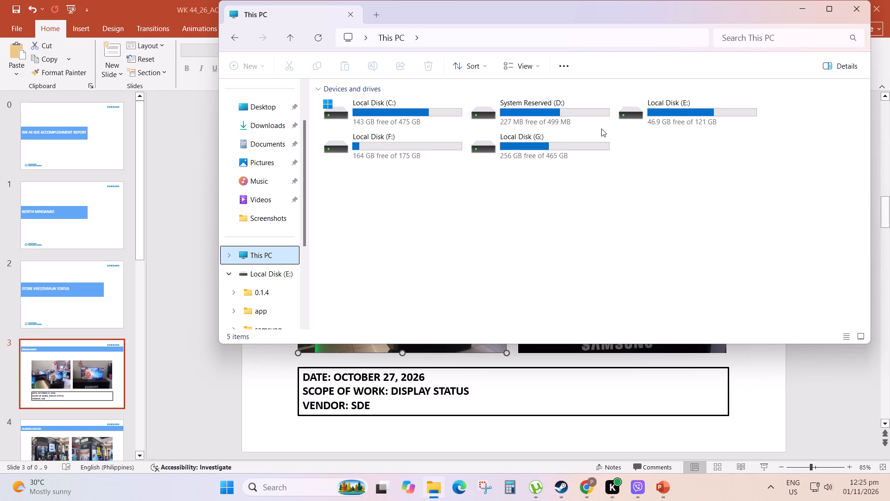
{"action": "double_click", "coordinate": [636, 114]}
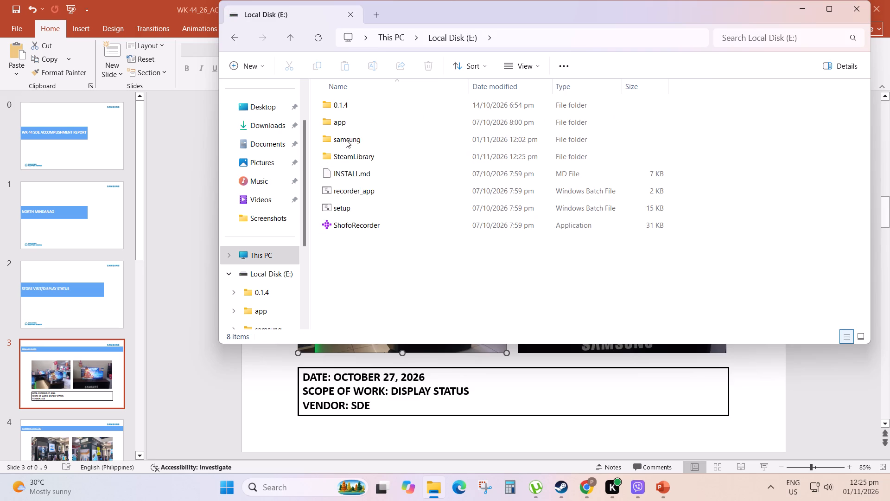
{"action": "double_click", "coordinate": [346, 140]}
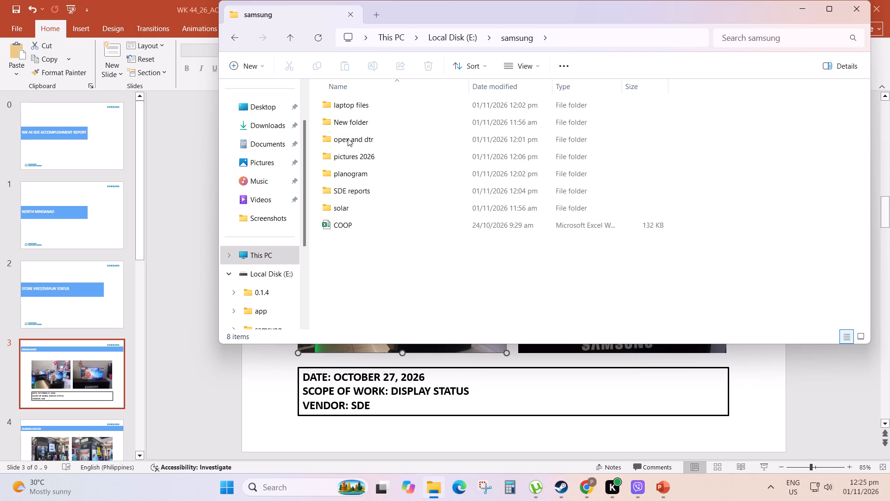
{"action": "double_click", "coordinate": [352, 156]}
{"action": "scroll", "coordinate": [351, 154], "scroll_direction": "down", "scroll_amount": 10}
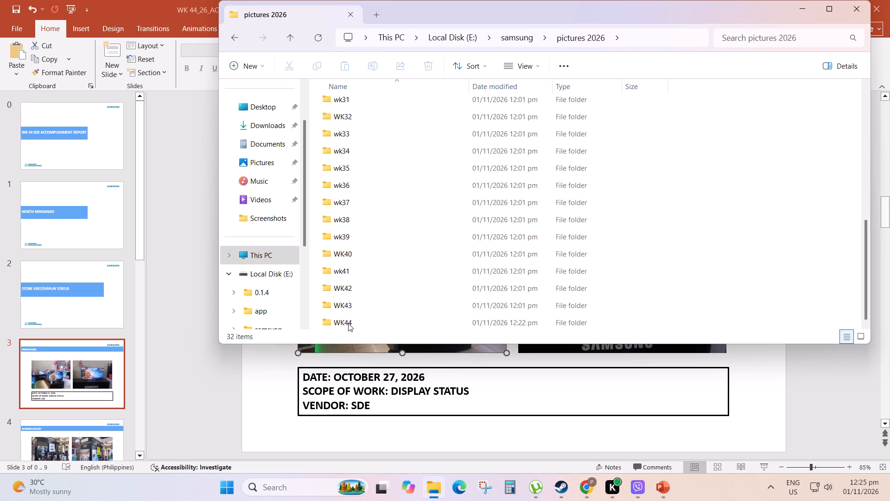
{"action": "double_click", "coordinate": [349, 323]}
Preview the first photos in the WK44 folder, including the October 27 washing machine display shot.
{"action": "double_click", "coordinate": [369, 136]}
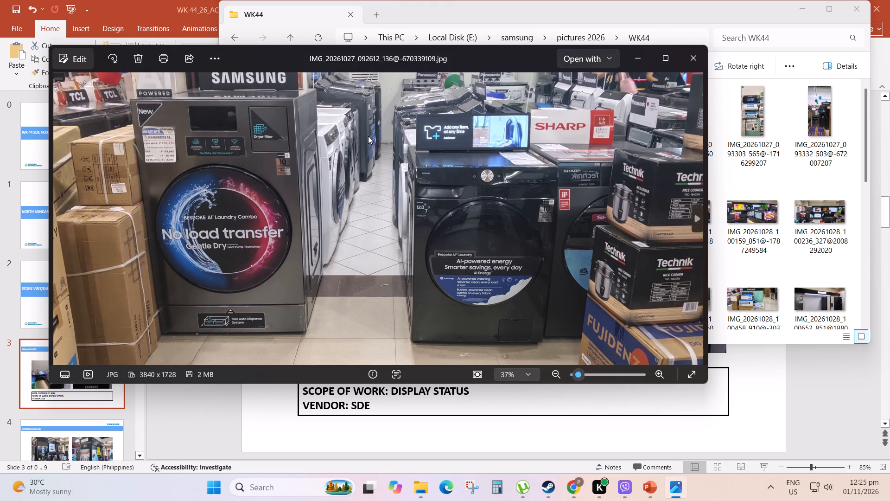
{"action": "key", "text": "Right"}
{"action": "key", "text": "Left"}
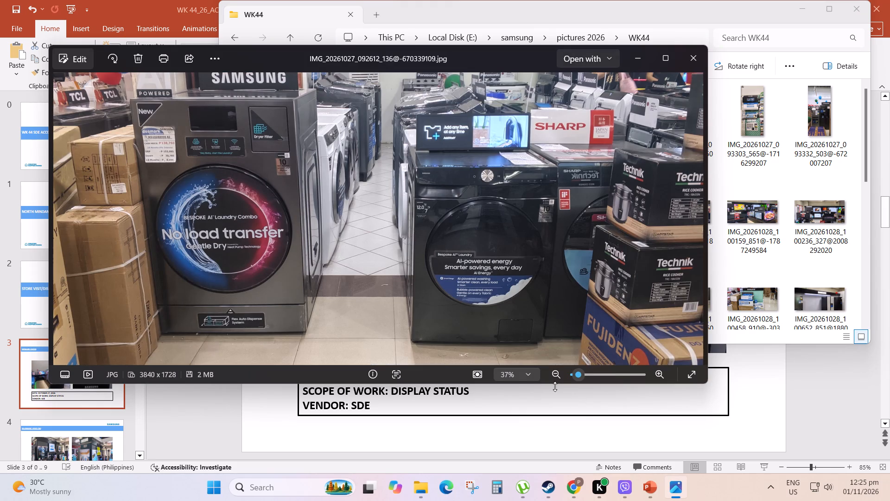
Switch back to PowerPoint and select the TV display picture with the pink balloons on the DESMARK COGON slide.
{"action": "left_click", "coordinate": [648, 490]}
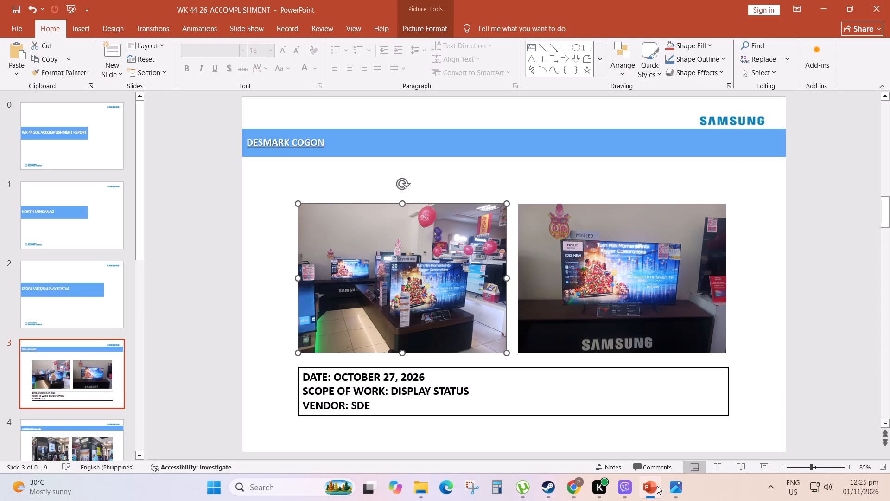
{"action": "left_click", "coordinate": [476, 323]}
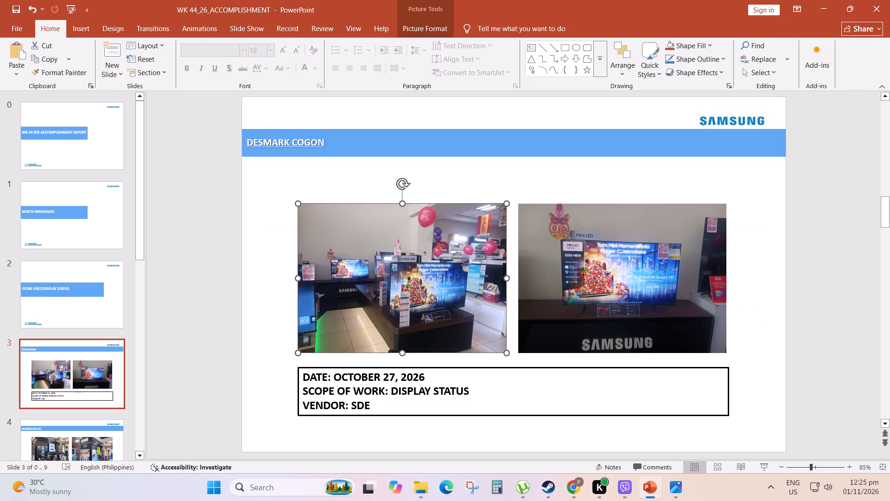
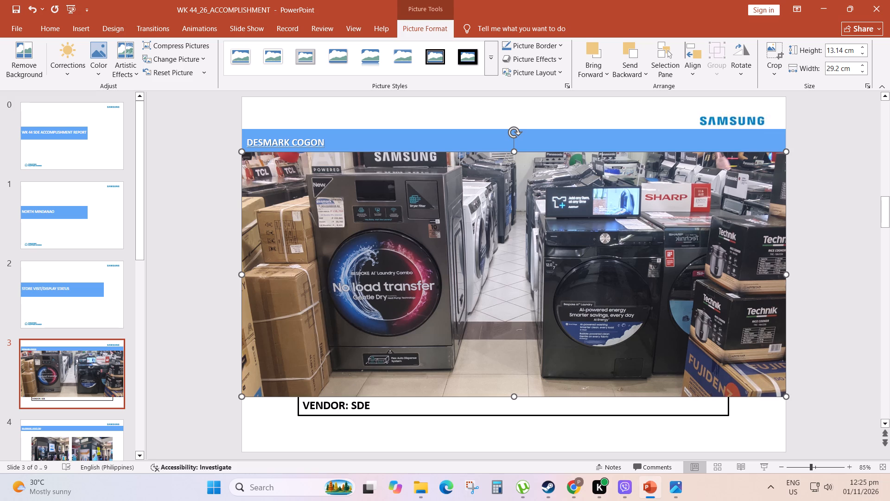
Resize the No load transfer washing machine picture to 8 cm high by 11.2 cm wide and place it on the slide's left half above the details box.
{"action": "left_click_drag", "start_coordinate": [788, 275], "coordinate": [517, 265]}
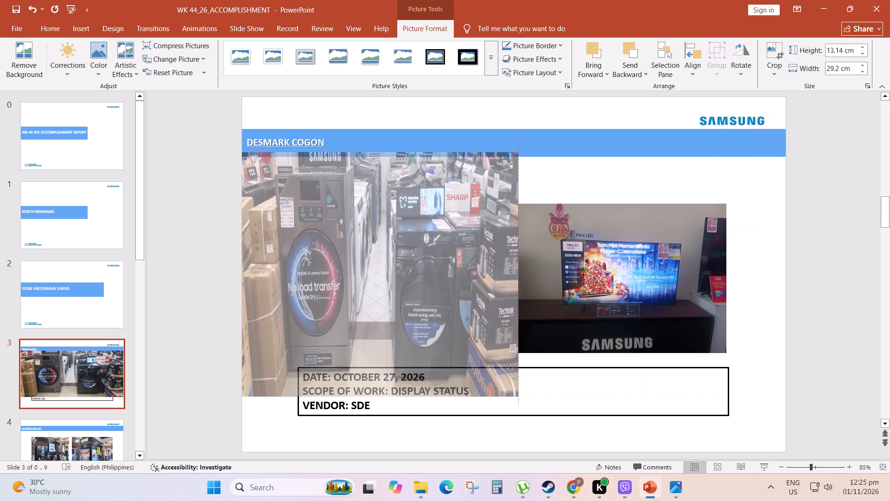
{"action": "left_click_drag", "start_coordinate": [517, 265], "coordinate": [517, 265]}
{"action": "left_click_drag", "start_coordinate": [378, 154], "coordinate": [380, 184]}
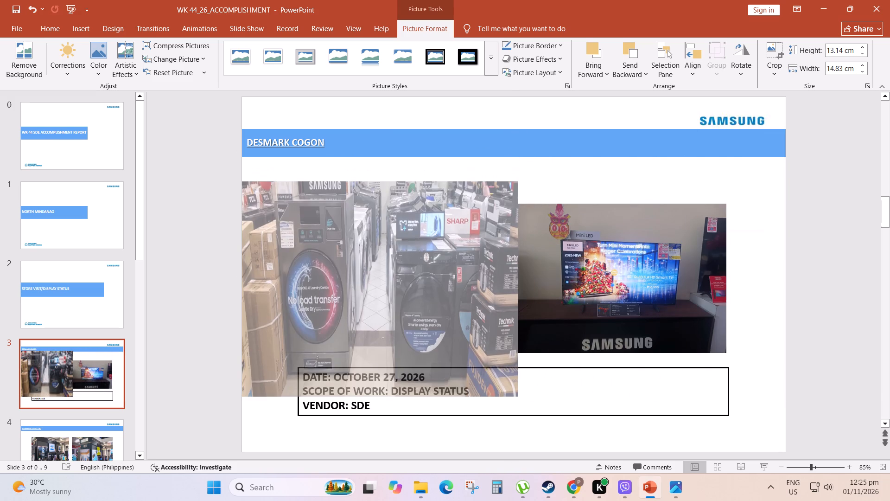
{"action": "left_click_drag", "start_coordinate": [380, 184], "coordinate": [379, 201]}
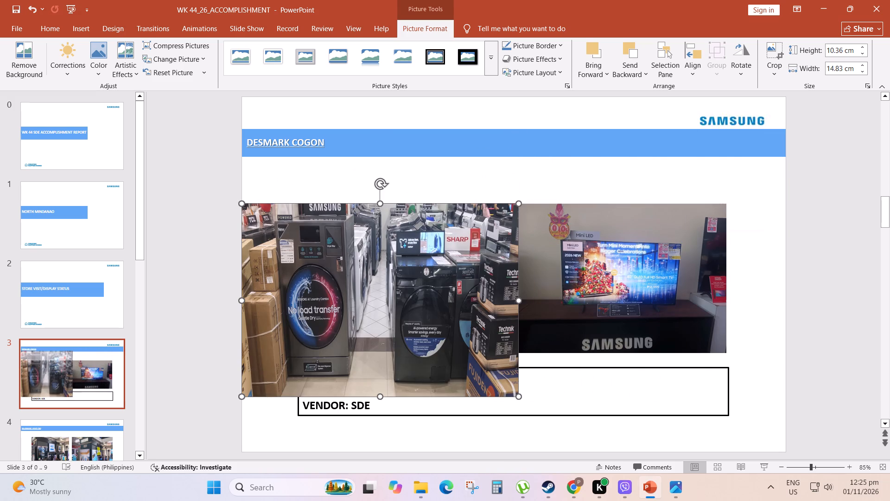
{"action": "left_click_drag", "start_coordinate": [381, 397], "coordinate": [388, 353]}
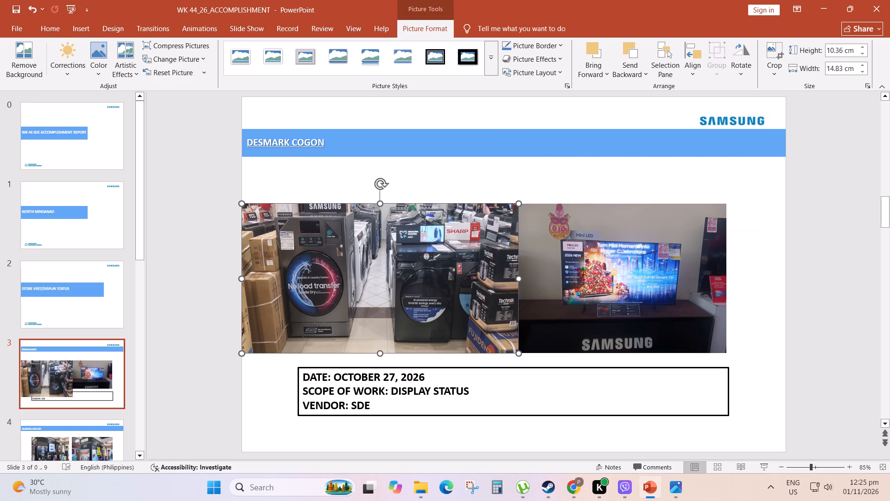
{"action": "left_click_drag", "start_coordinate": [389, 278], "coordinate": [592, 275]}
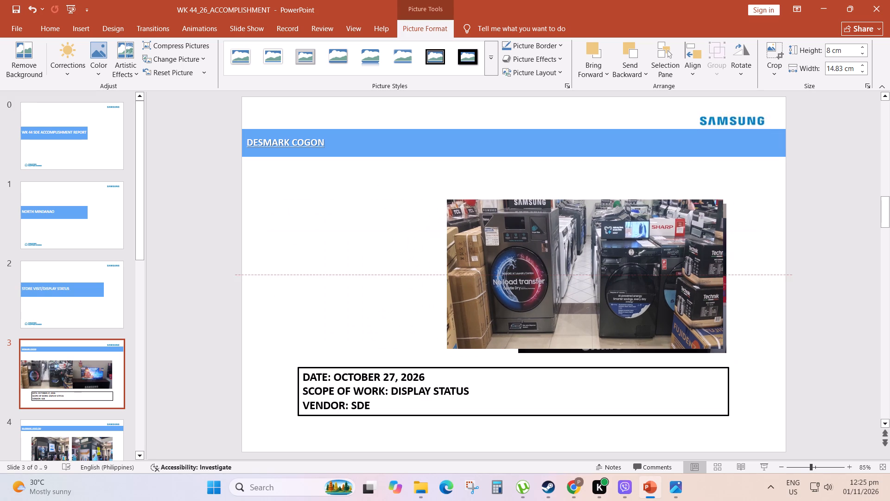
{"action": "left_click_drag", "start_coordinate": [592, 275], "coordinate": [598, 280]}
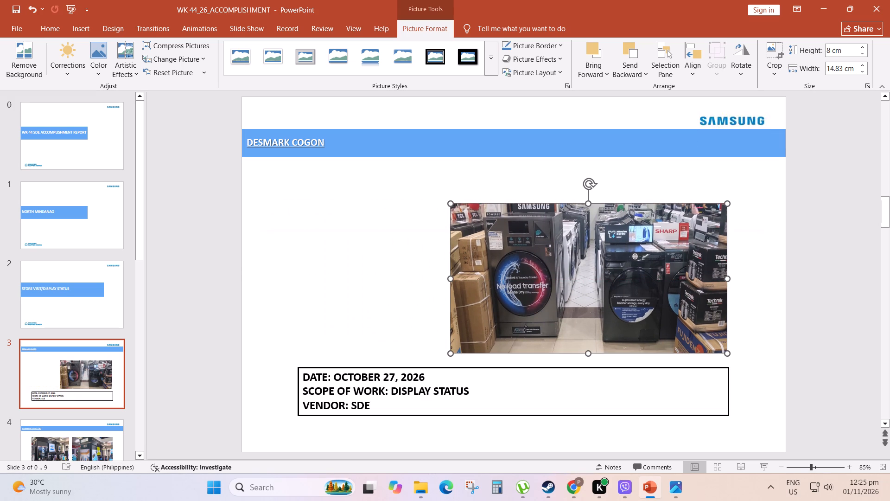
{"action": "left_click_drag", "start_coordinate": [450, 279], "coordinate": [519, 280]}
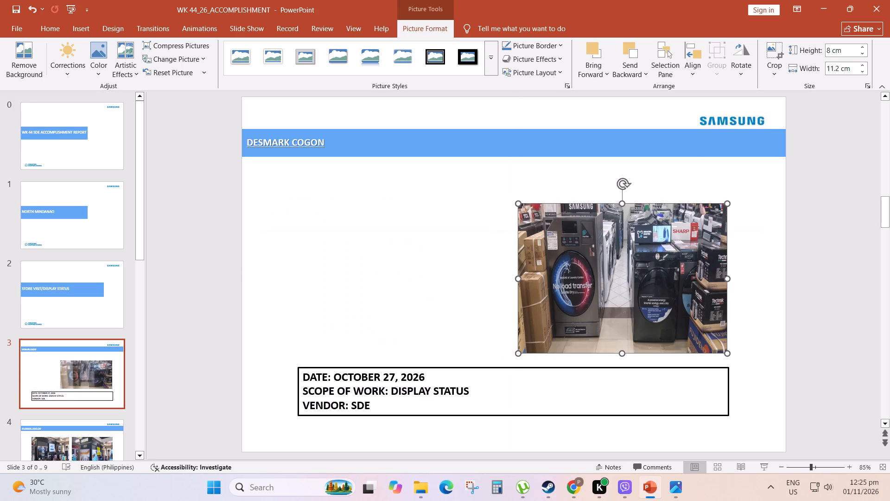
{"action": "left_click_drag", "start_coordinate": [638, 271], "coordinate": [419, 262]}
Replace the remaining TV picture on the DESMARK COGON slide with photo IMG_20261027_092617_367 from the Photos app.
{"action": "left_click", "coordinate": [588, 244]}
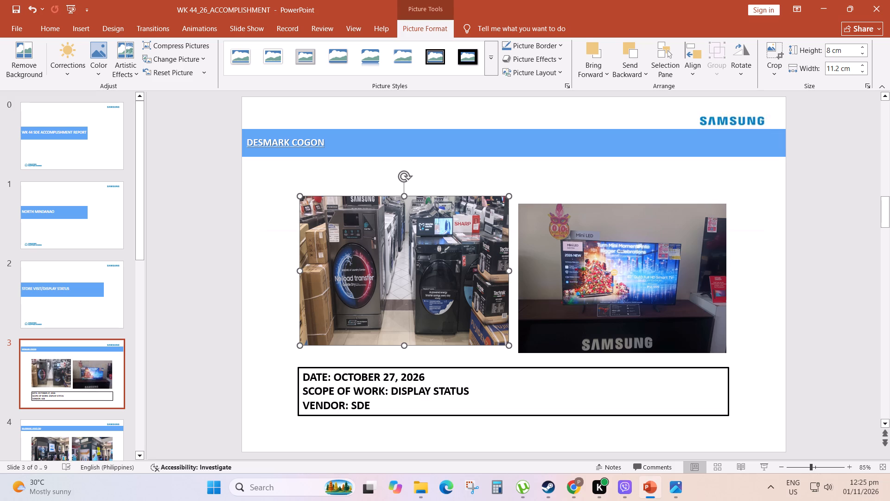
{"action": "key", "text": "Delete"}
{"action": "left_click", "coordinate": [681, 488]}
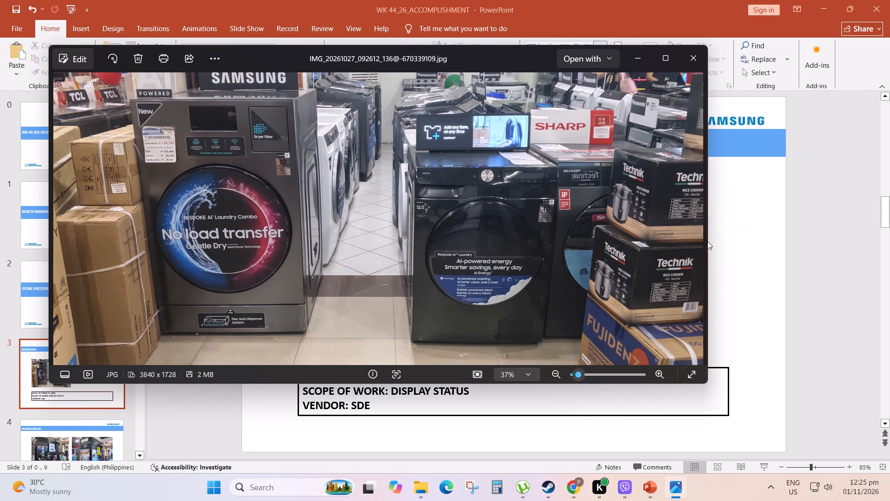
{"action": "left_click", "coordinate": [698, 231]}
{"action": "left_click_drag", "start_coordinate": [421, 217], "coordinate": [736, 196]}
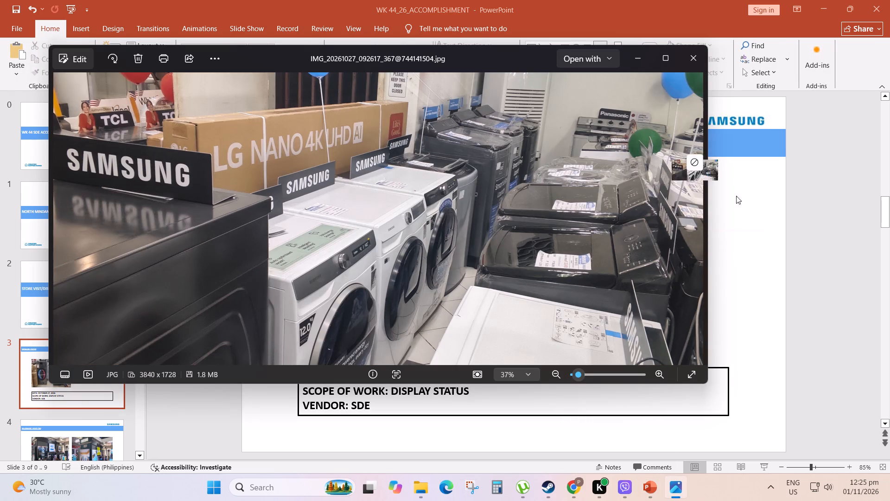
{"action": "left_click_drag", "start_coordinate": [736, 196], "coordinate": [815, 228]}
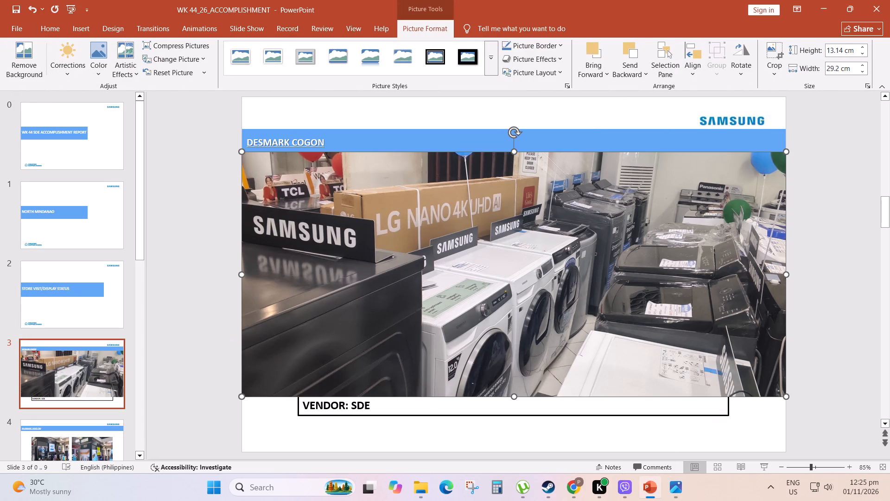
Resize the new washing machine row picture to 8 cm by 11.2 cm and align it beside the No load transfer picture.
{"action": "left_click_drag", "start_coordinate": [515, 151], "coordinate": [525, 197]}
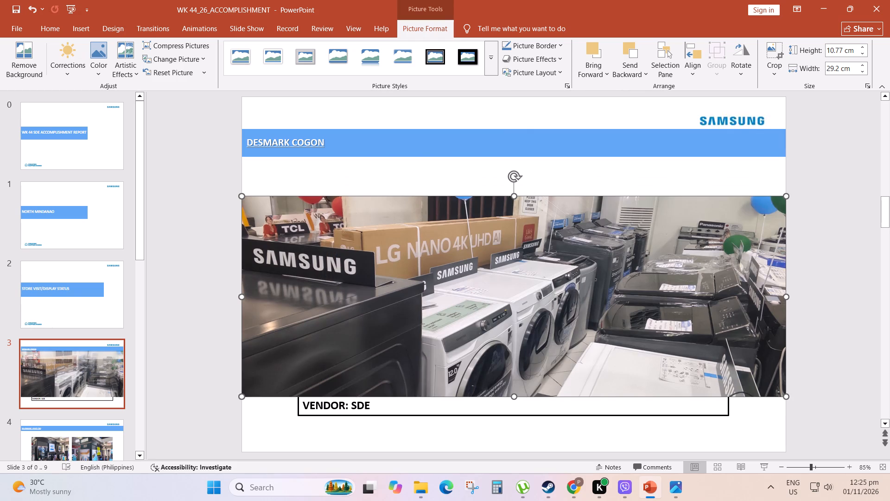
{"action": "left_click_drag", "start_coordinate": [515, 398], "coordinate": [523, 345]}
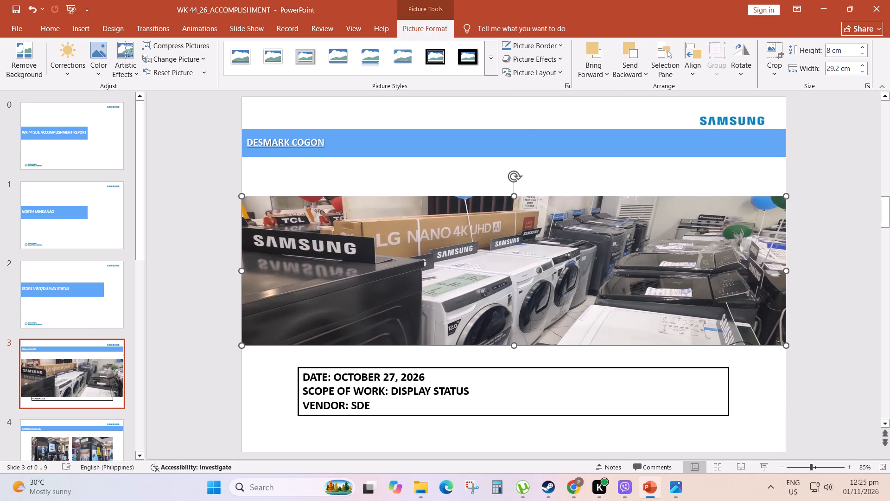
{"action": "left_click_drag", "start_coordinate": [241, 273], "coordinate": [297, 276]}
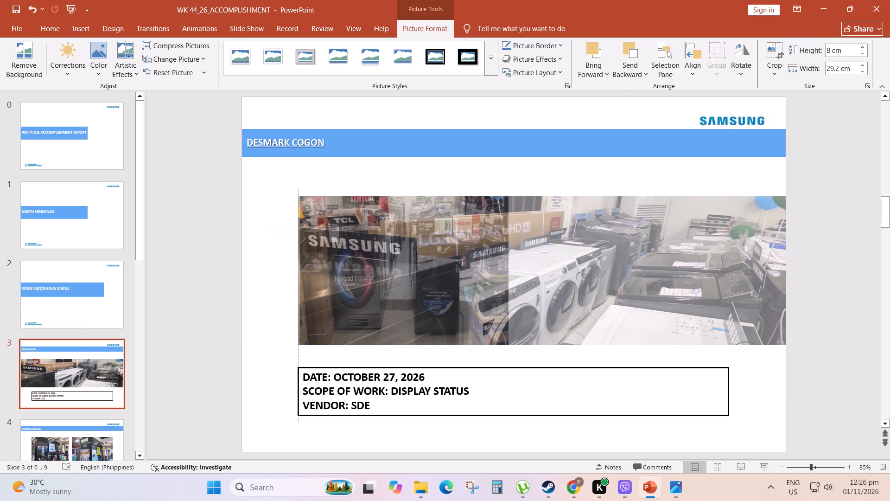
{"action": "left_click_drag", "start_coordinate": [297, 276], "coordinate": [301, 278]}
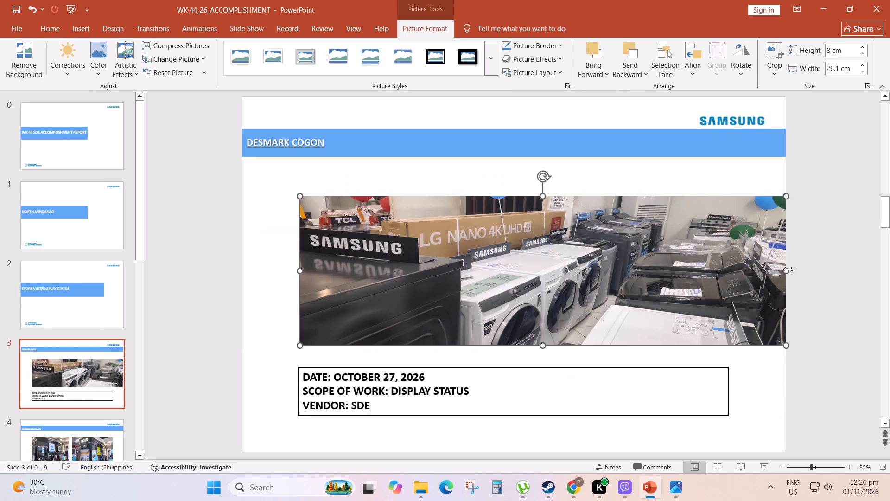
{"action": "left_click_drag", "start_coordinate": [787, 270], "coordinate": [511, 268]}
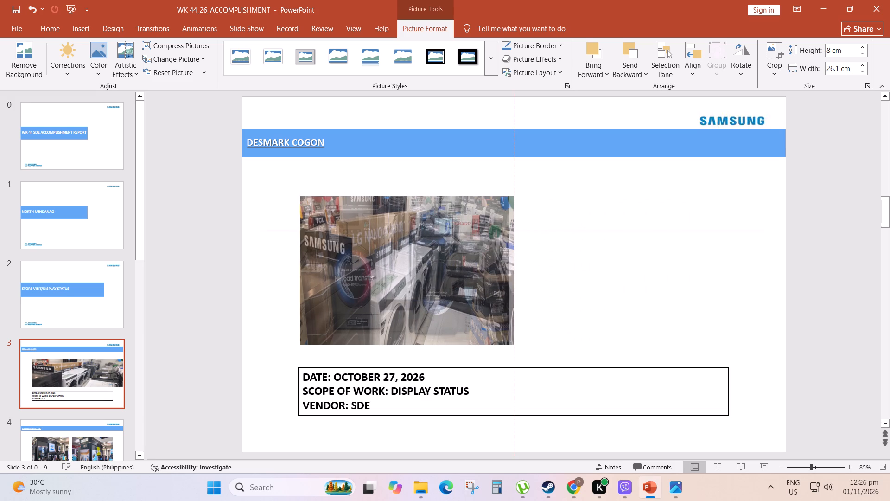
{"action": "left_click_drag", "start_coordinate": [511, 268], "coordinate": [507, 270]}
{"action": "left_click_drag", "start_coordinate": [420, 266], "coordinate": [645, 271]}
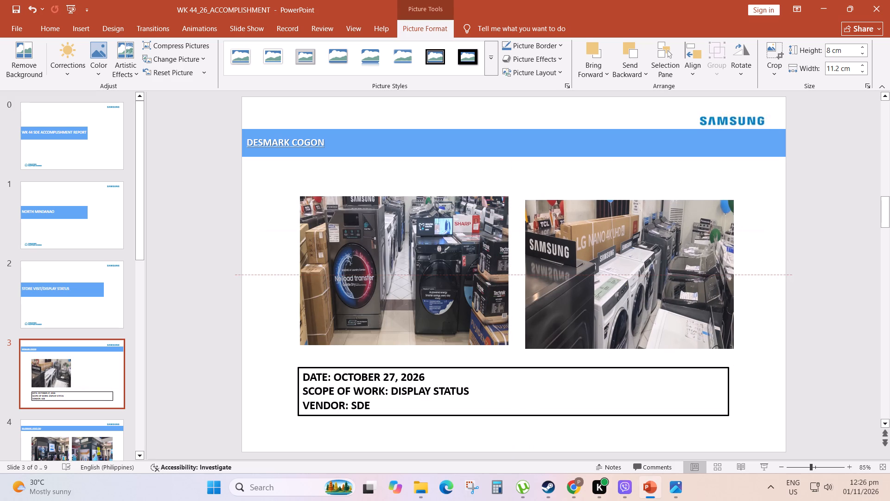
{"action": "left_click_drag", "start_coordinate": [645, 271], "coordinate": [637, 266]}
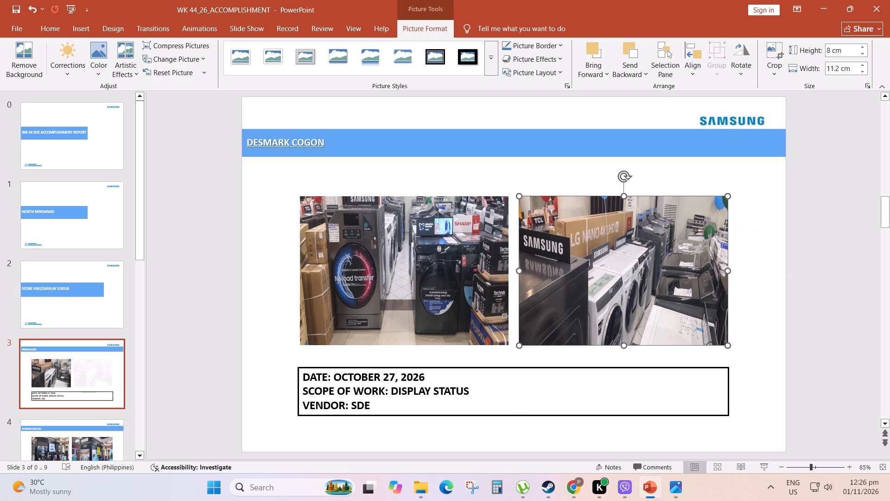
Duplicate the DESMARK COGON slide dated October 27, 2026.
{"action": "left_click", "coordinate": [82, 434]}
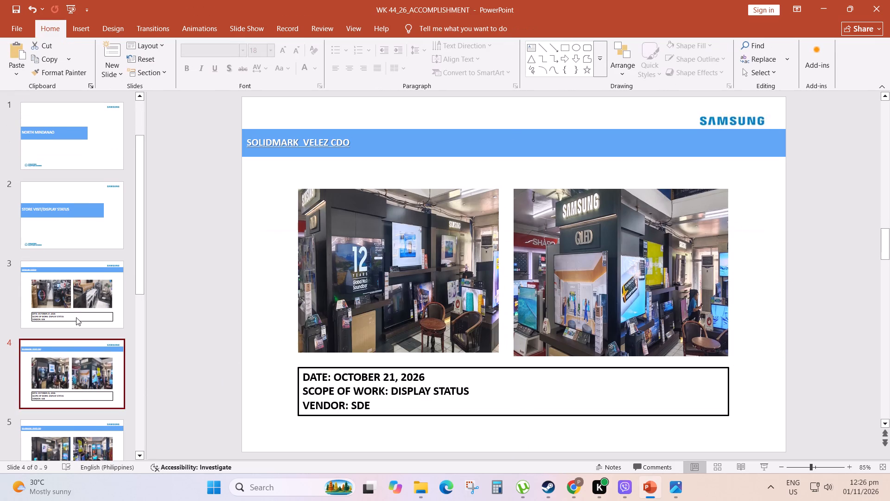
{"action": "left_click", "coordinate": [64, 298]}
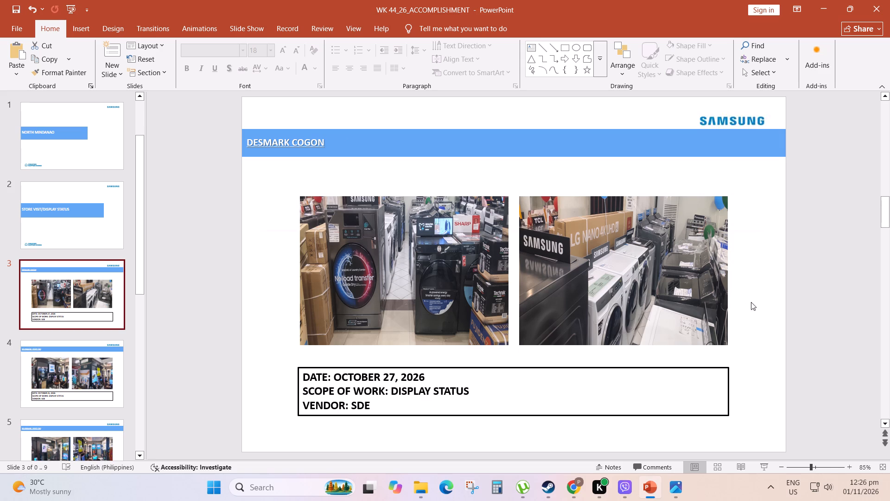
{"action": "right_click", "coordinate": [757, 307]}
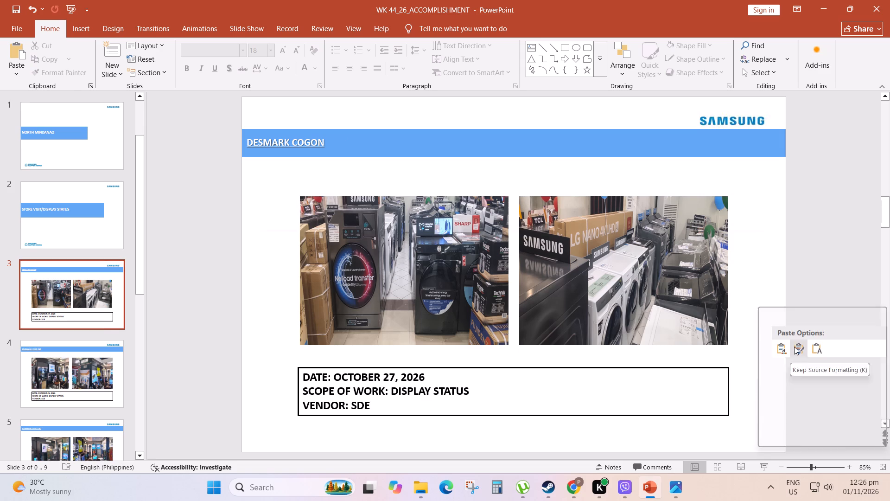
{"action": "left_click", "coordinate": [113, 315]}
{"action": "right_click", "coordinate": [113, 315]}
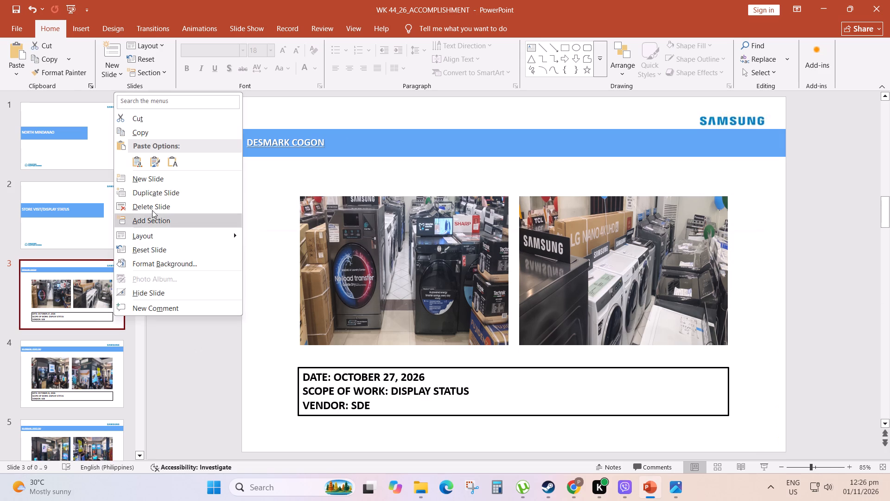
{"action": "left_click", "coordinate": [156, 191]}
On the duplicated slide, replace the No load transfer washing machine picture with refrigerator photo IMG_20261027_093224_748 from the Photos app.
{"action": "left_click", "coordinate": [357, 309]}
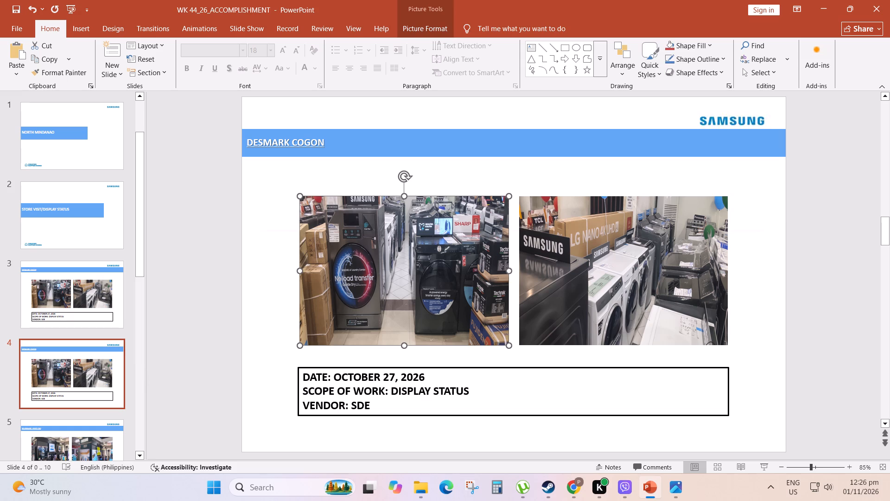
{"action": "key", "text": "Delete"}
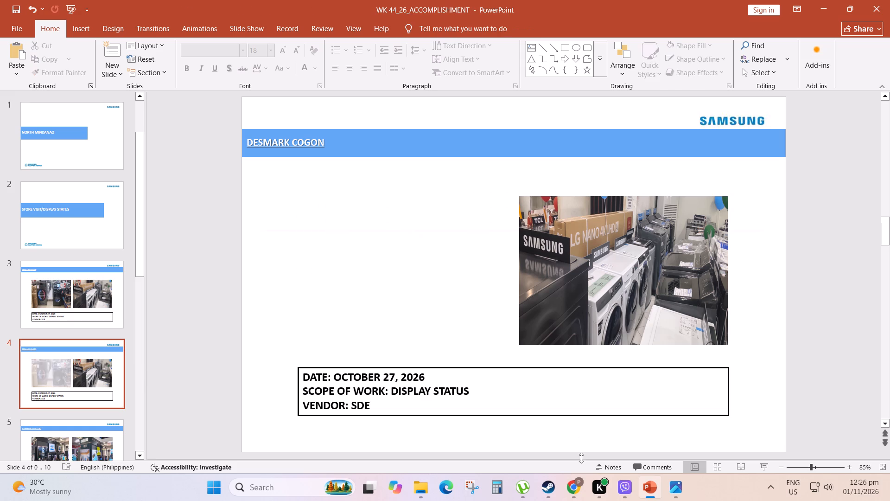
{"action": "left_click", "coordinate": [674, 486]}
{"action": "left_click", "coordinate": [687, 237]}
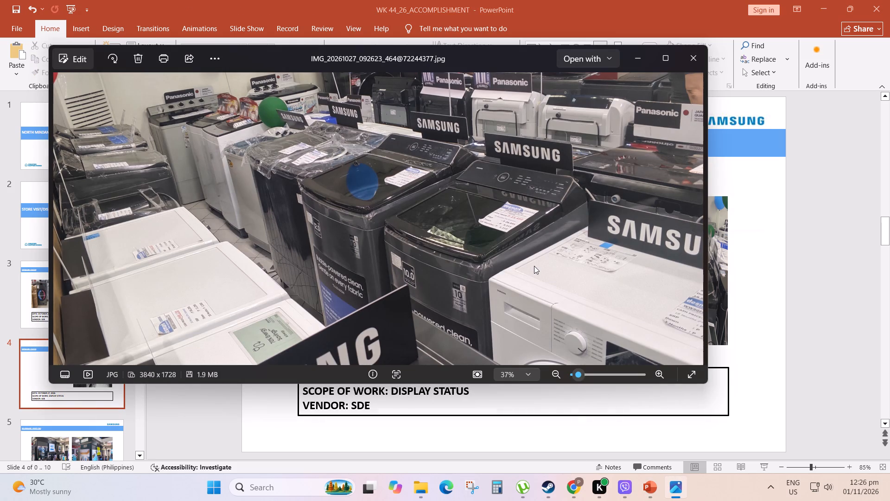
{"action": "left_click", "coordinate": [681, 216]}
{"action": "left_click", "coordinate": [655, 240]}
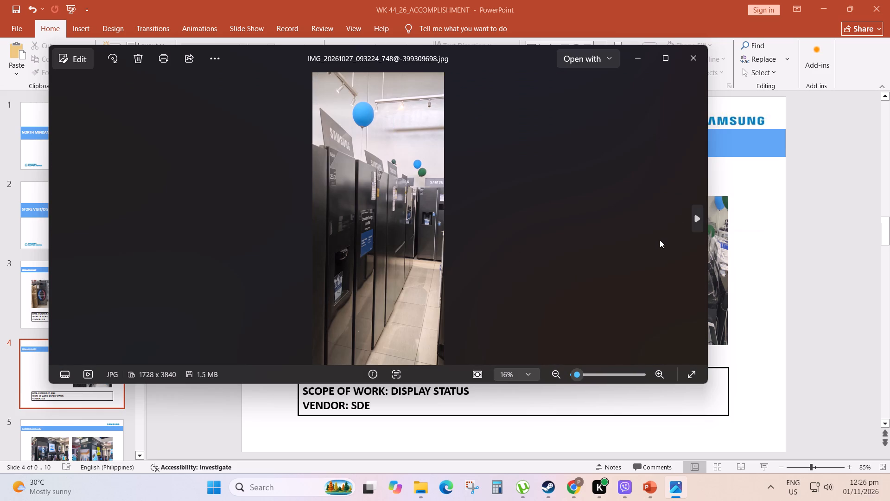
{"action": "left_click", "coordinate": [120, 221]}
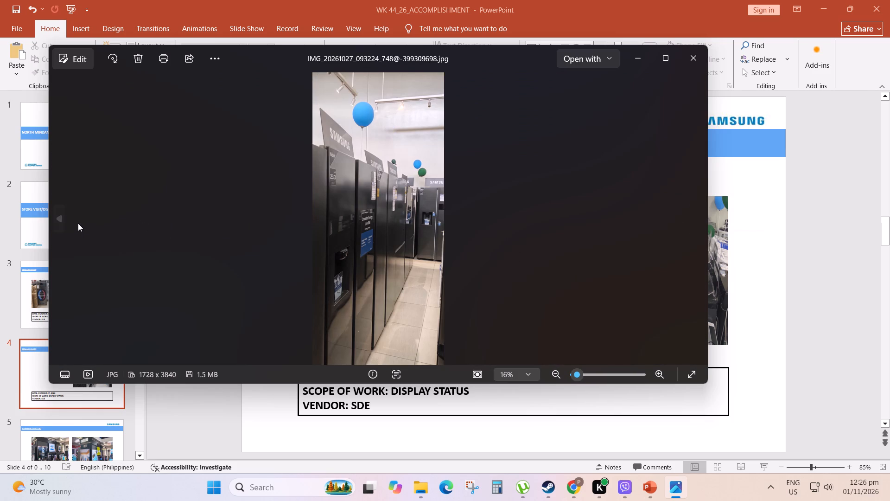
{"action": "left_click", "coordinate": [75, 222]}
{"action": "left_click", "coordinate": [661, 237]}
{"action": "left_click_drag", "start_coordinate": [426, 237], "coordinate": [799, 241]}
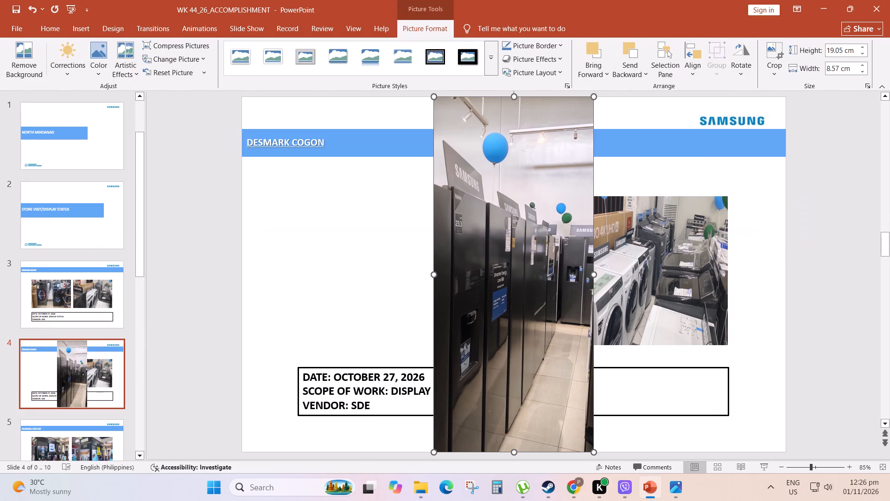
Resize the refrigerator picture to 8 cm high and move it to the empty left half of the slide.
{"action": "left_click_drag", "start_coordinate": [514, 98], "coordinate": [524, 196]}
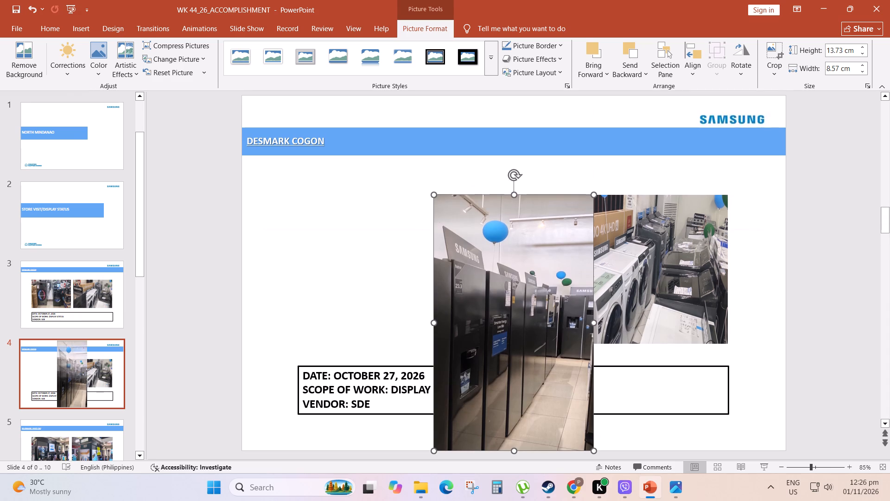
{"action": "left_click_drag", "start_coordinate": [515, 450], "coordinate": [534, 343]}
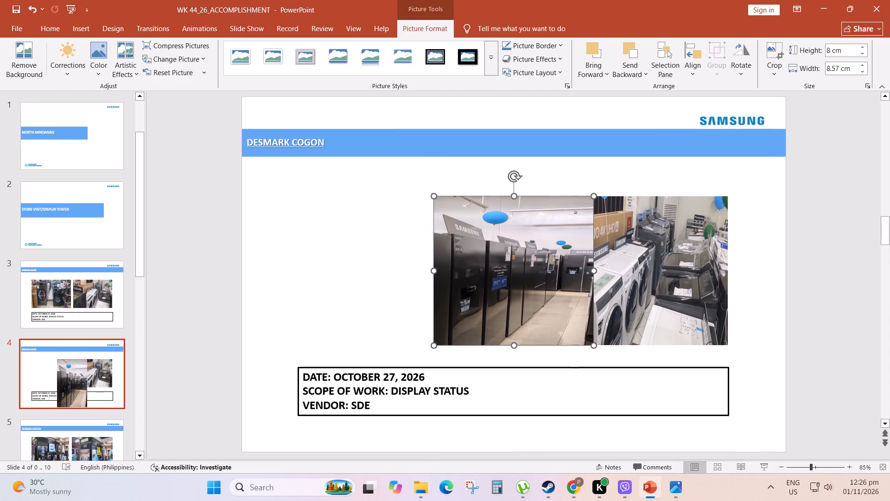
{"action": "left_click_drag", "start_coordinate": [552, 276], "coordinate": [433, 272]}
On the duplicated DESMARK COGON slide, replace the washing machine row picture with refrigerator photo IMG_20261027_093217_626 from the Photos app.
{"action": "left_click", "coordinate": [629, 278]}
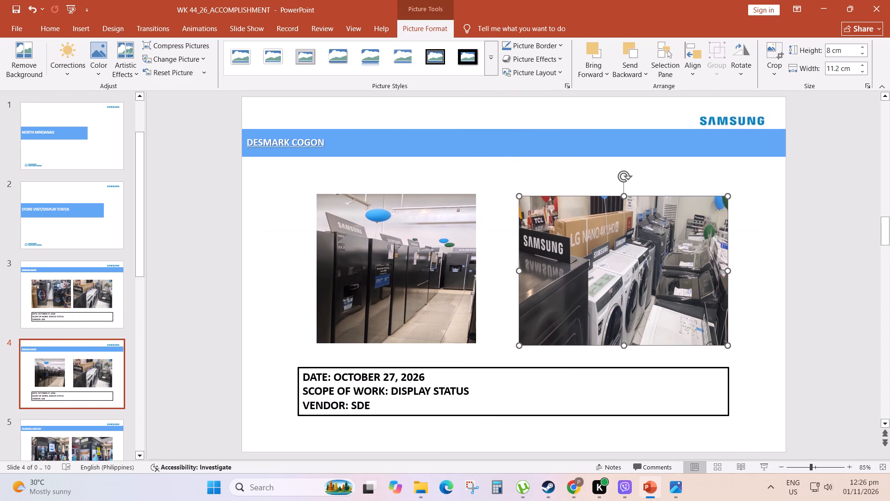
{"action": "key", "text": "Delete"}
{"action": "left_click", "coordinate": [679, 489]}
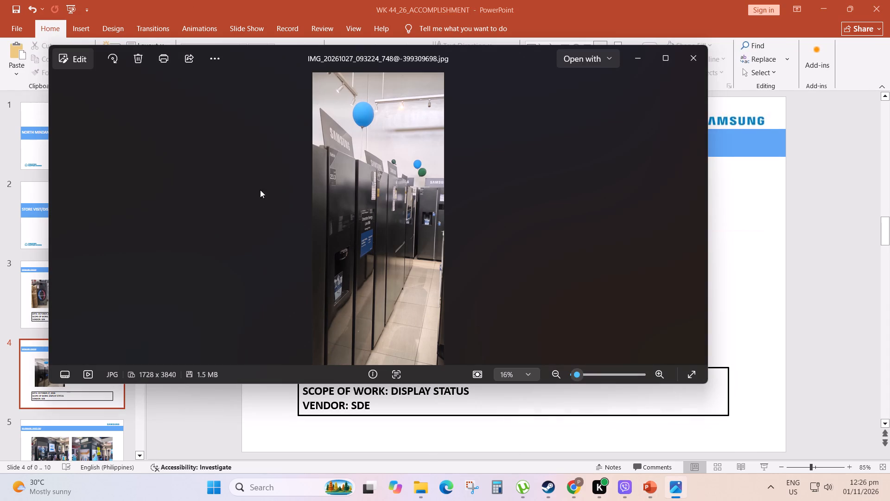
{"action": "left_click", "coordinate": [79, 224]}
{"action": "left_click_drag", "start_coordinate": [365, 208], "coordinate": [738, 213]}
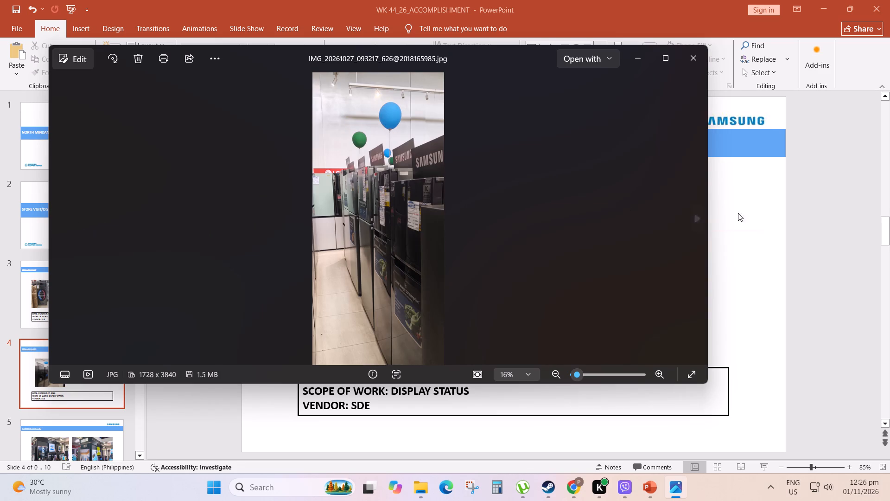
{"action": "left_click_drag", "start_coordinate": [738, 213], "coordinate": [776, 235]}
Resize the new refrigerator picture to 8 cm high and move it to the slide's right half, level with the other refrigerator picture.
{"action": "left_click_drag", "start_coordinate": [515, 96], "coordinate": [513, 143]}
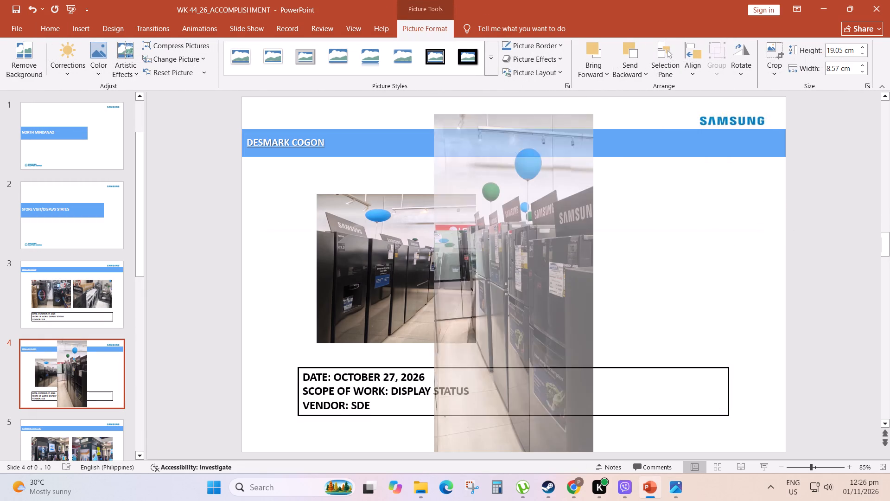
{"action": "left_click_drag", "start_coordinate": [513, 143], "coordinate": [518, 193]}
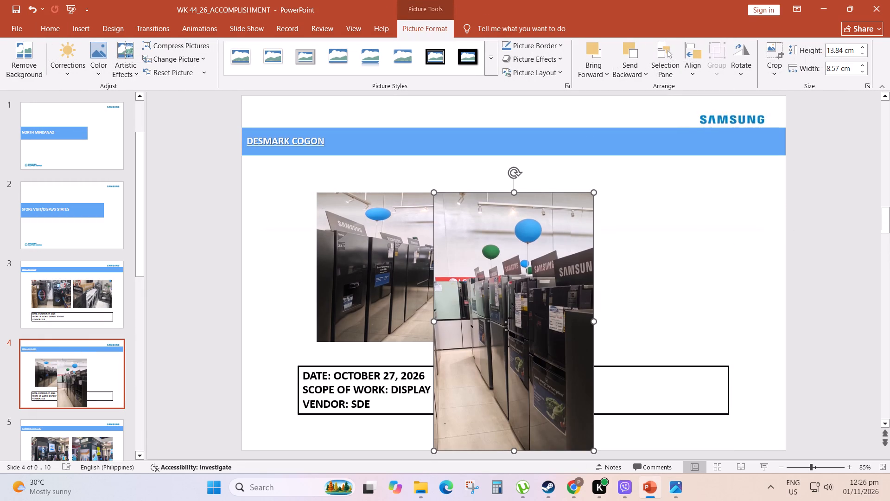
{"action": "left_click_drag", "start_coordinate": [513, 453], "coordinate": [509, 341]}
{"action": "left_click_drag", "start_coordinate": [491, 270], "coordinate": [591, 270]}
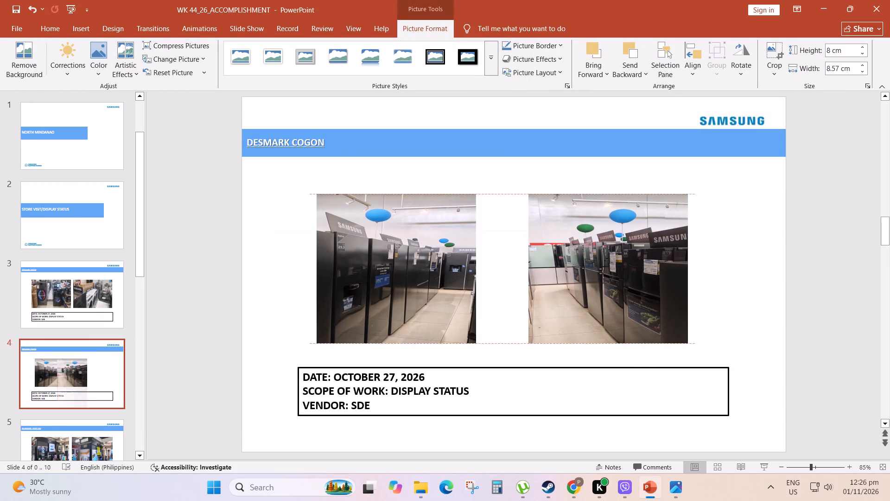
{"action": "left_click_drag", "start_coordinate": [591, 270], "coordinate": [613, 270]}
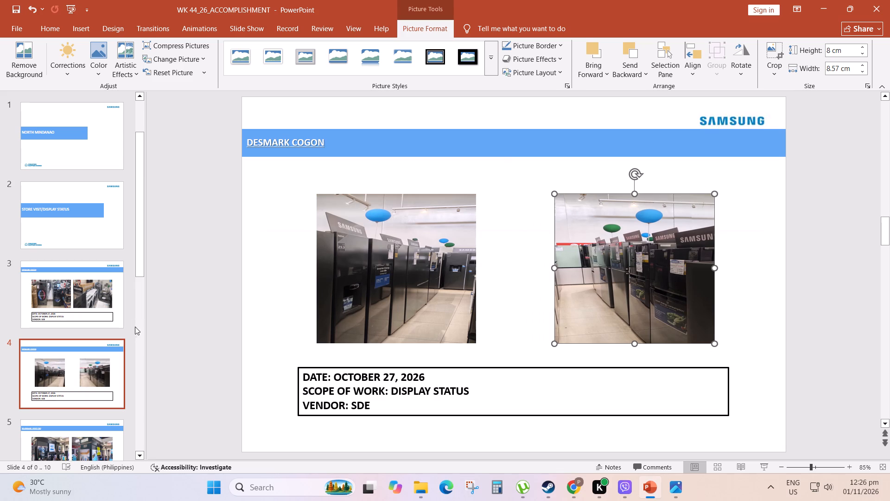
Duplicate the DESMARK COGON slide with the two refrigerator pictures.
{"action": "right_click", "coordinate": [116, 375]}
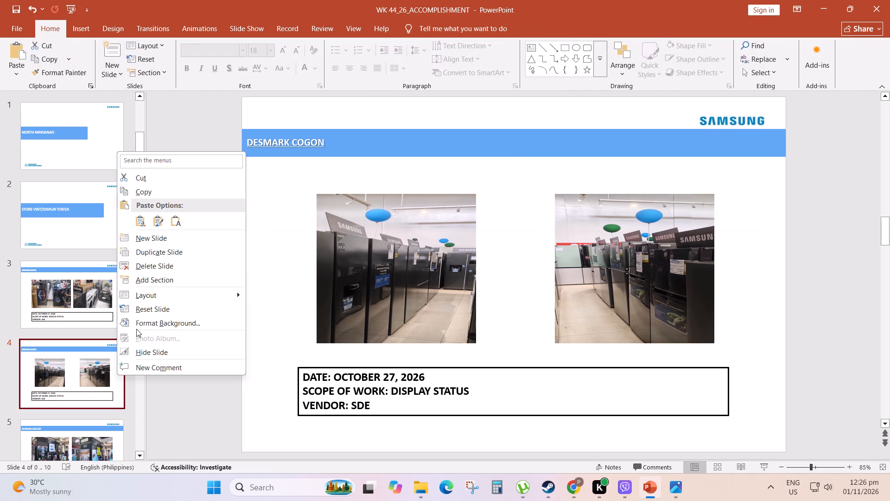
{"action": "left_click", "coordinate": [145, 255]}
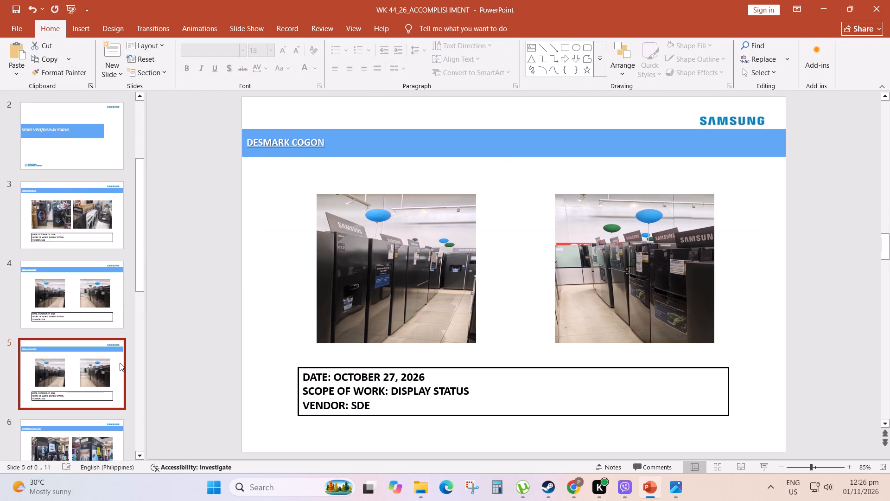
Delete the two SOLIDMARK VELEZ CDO slides dated October 21, 2026.
{"action": "left_click", "coordinate": [119, 362]}
{"action": "left_click_drag", "start_coordinate": [142, 286], "coordinate": [142, 308]}
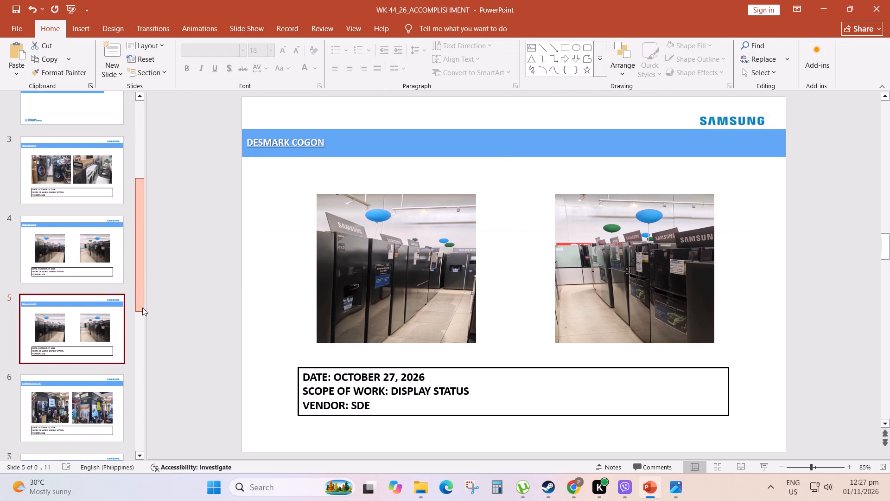
{"action": "left_click_drag", "start_coordinate": [142, 308], "coordinate": [145, 325]}
{"action": "left_click", "coordinate": [111, 361]}
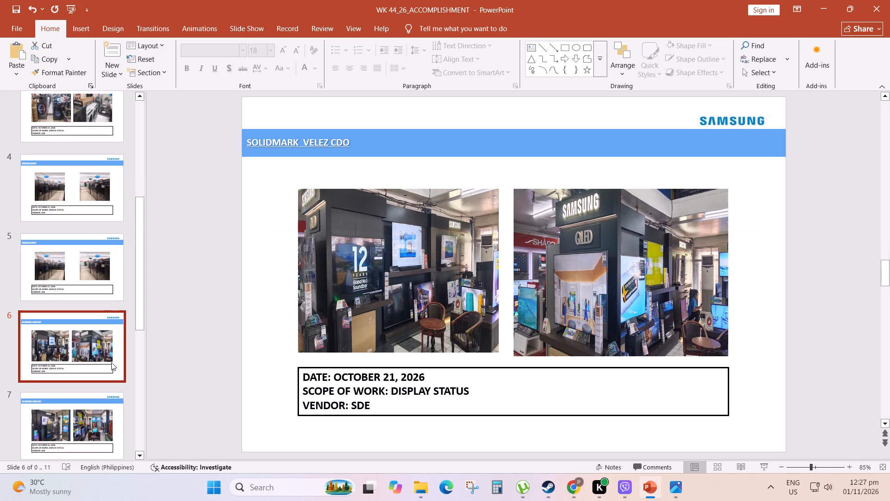
{"action": "right_click", "coordinate": [111, 362]}
{"action": "left_click", "coordinate": [140, 258]}
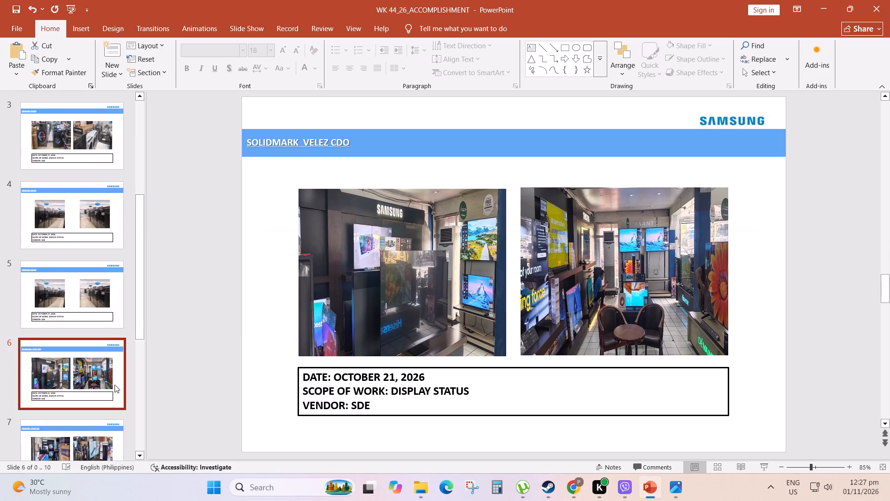
{"action": "right_click", "coordinate": [110, 390]}
{"action": "left_click", "coordinate": [142, 283]}
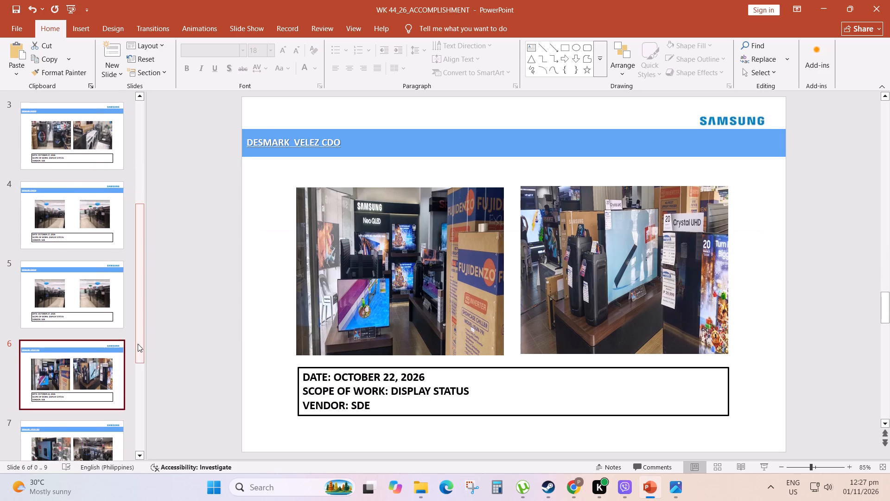
{"action": "left_click", "coordinate": [116, 387]}
{"action": "right_click", "coordinate": [116, 388]}
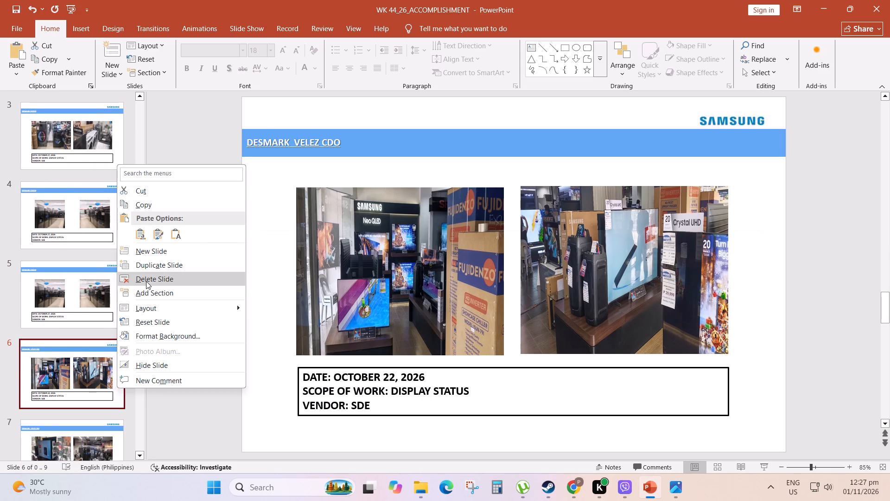
{"action": "left_click", "coordinate": [146, 281]}
{"action": "right_click", "coordinate": [118, 389]}
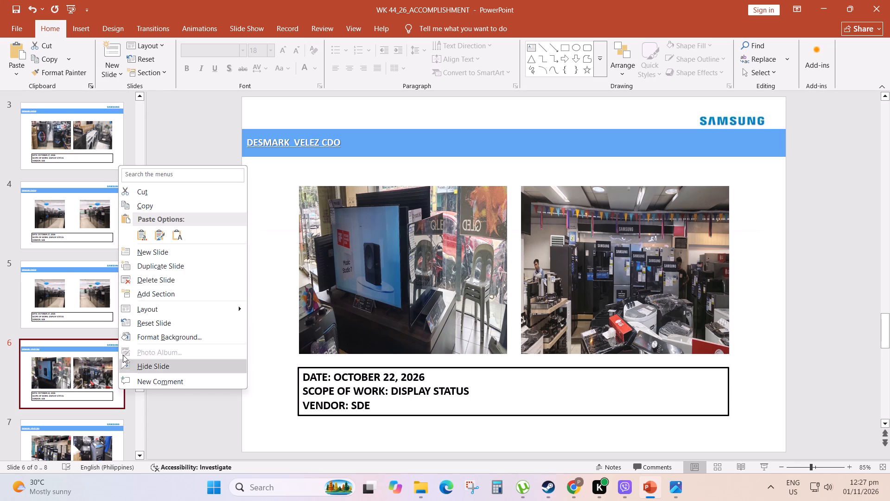
{"action": "left_click", "coordinate": [146, 283]}
{"action": "right_click", "coordinate": [110, 388]}
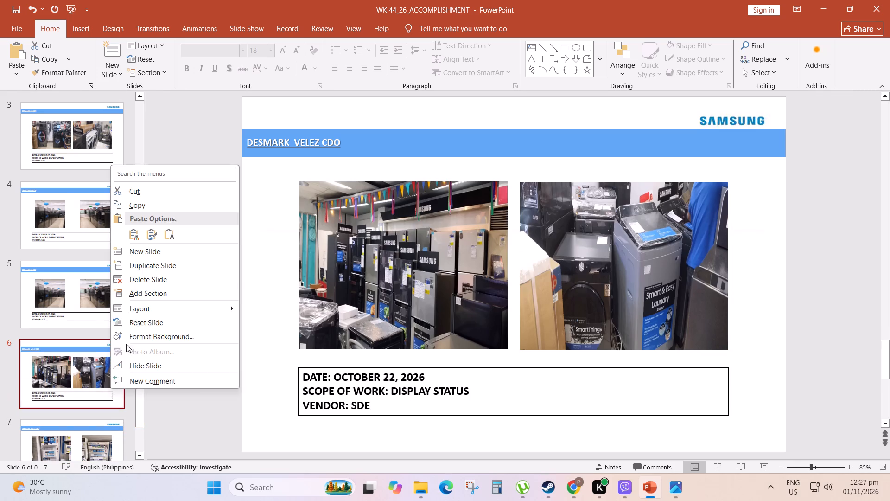
{"action": "left_click", "coordinate": [141, 282]}
{"action": "left_click", "coordinate": [114, 410]}
{"action": "right_click", "coordinate": [114, 411]}
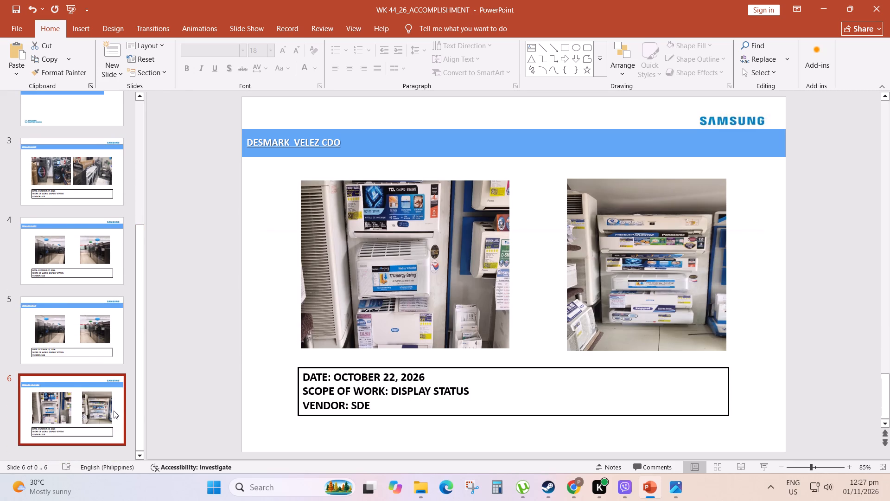
{"action": "left_click", "coordinate": [153, 303]}
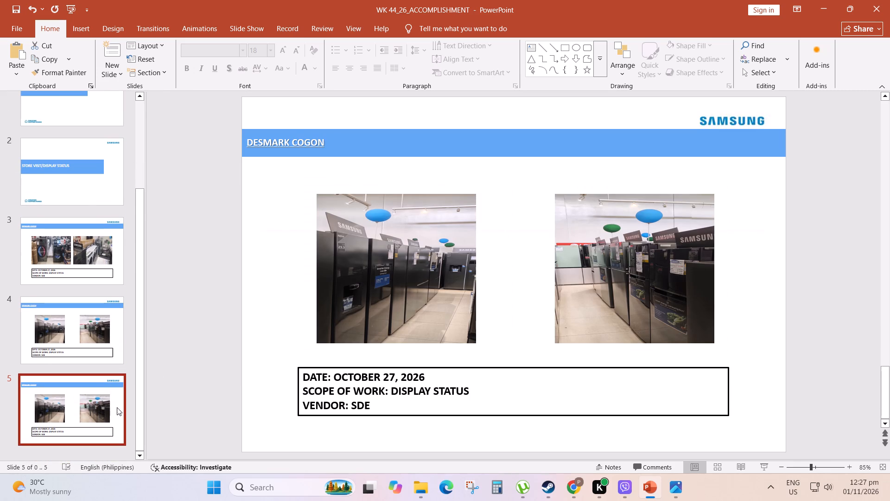
On the last DESMARK COGON slide, replace the left refrigerator picture with air conditioner photo IMG_20261027_093303_565 from the Photos app.
{"action": "left_click", "coordinate": [353, 298]}
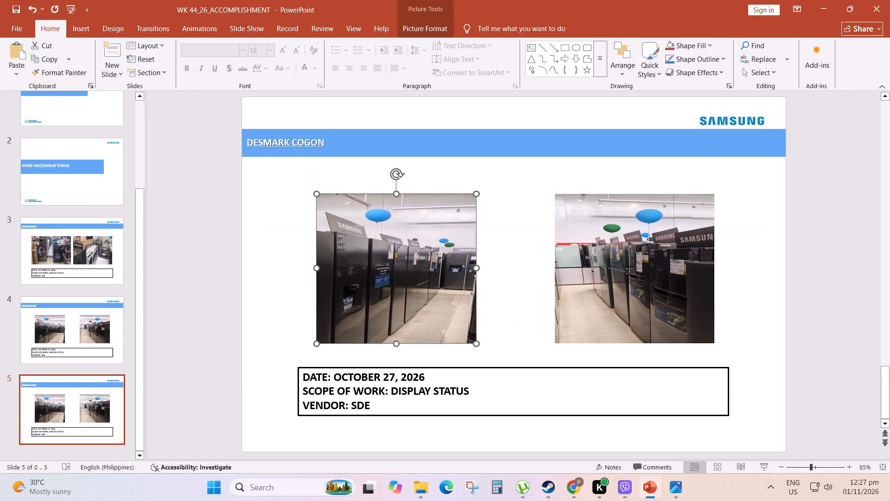
{"action": "key", "text": "Delete"}
{"action": "left_click", "coordinate": [680, 487]}
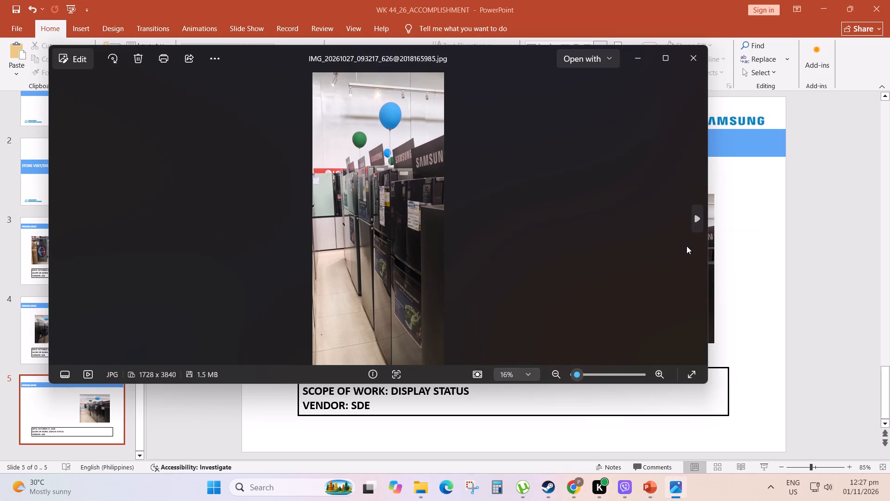
{"action": "left_click", "coordinate": [687, 246]}
{"action": "left_click", "coordinate": [687, 245]}
{"action": "left_click", "coordinate": [687, 246]}
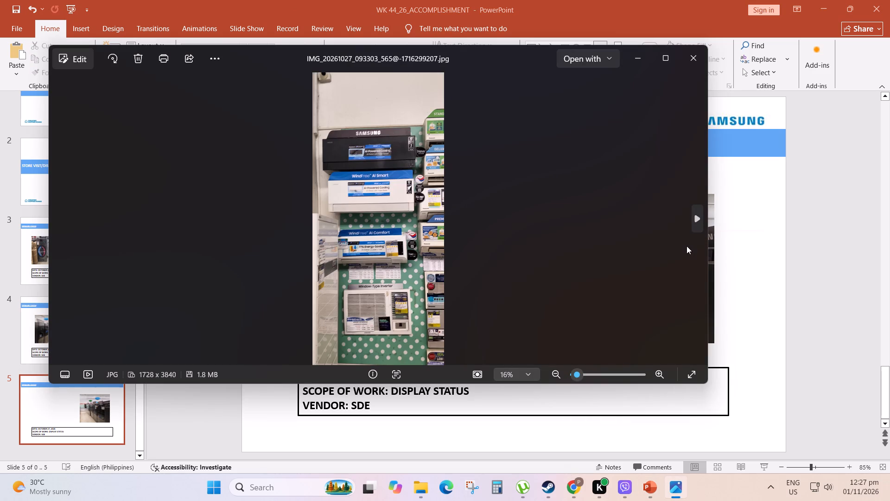
{"action": "left_click", "coordinate": [680, 231]}
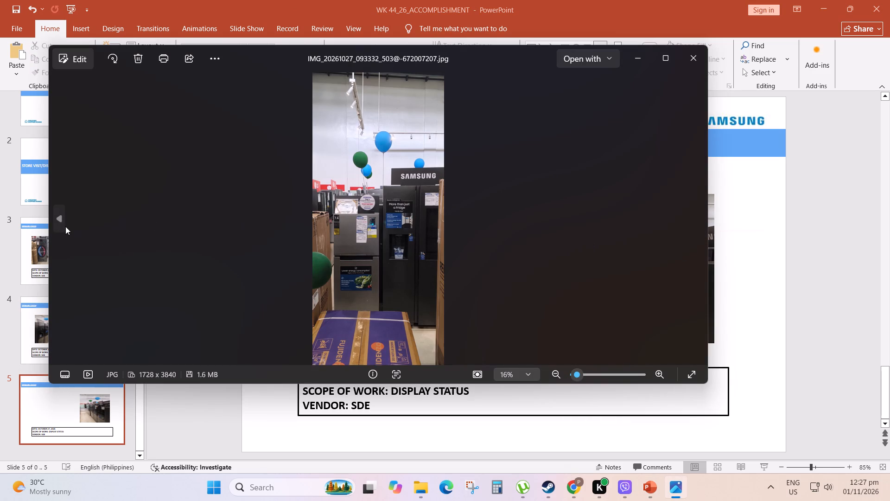
{"action": "left_click", "coordinate": [65, 226]}
{"action": "left_click_drag", "start_coordinate": [377, 237], "coordinate": [712, 283]}
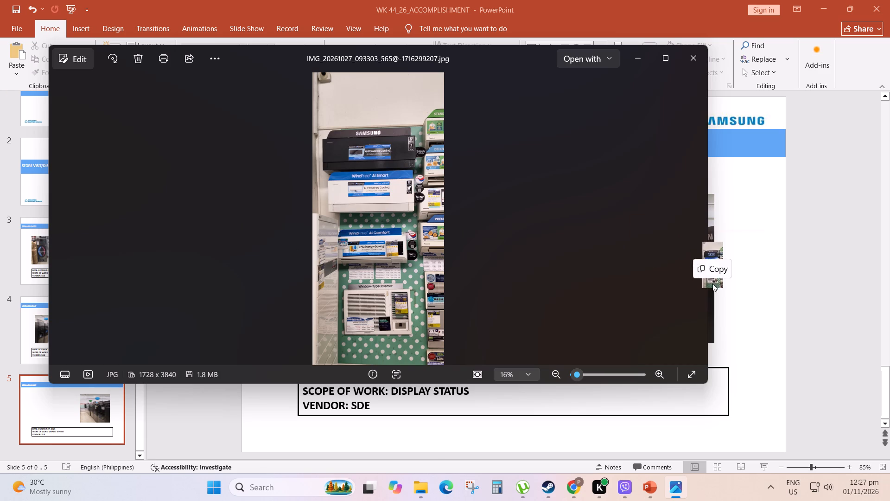
{"action": "left_click_drag", "start_coordinate": [712, 283], "coordinate": [713, 283]}
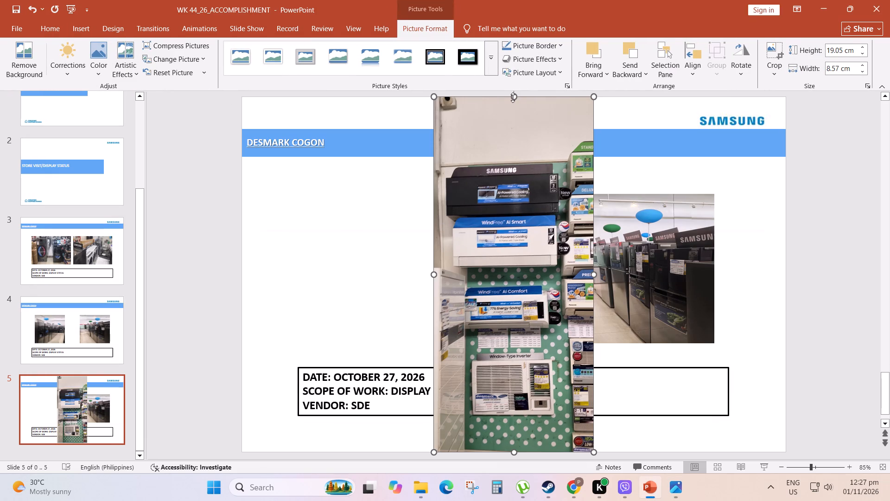
Resize the air conditioner picture to 8 cm high and move it to the slide's left half.
{"action": "left_click_drag", "start_coordinate": [513, 97], "coordinate": [522, 196]}
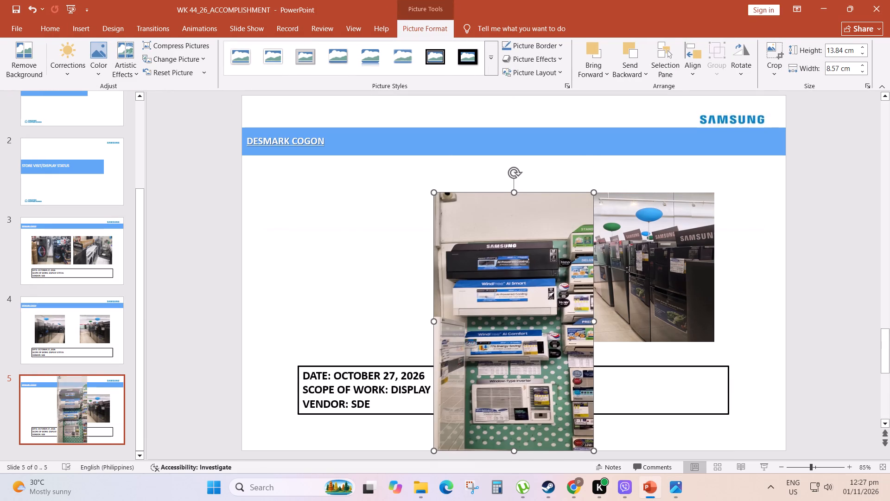
{"action": "left_click_drag", "start_coordinate": [513, 452], "coordinate": [523, 343]}
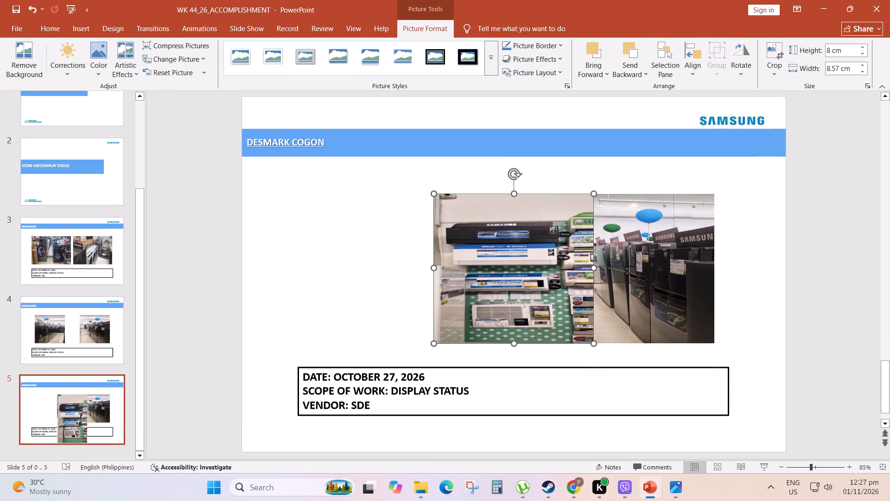
{"action": "left_click_drag", "start_coordinate": [525, 261], "coordinate": [422, 262]}
Replace the remaining refrigerator row picture on this slide with photo IMG_20261027_093332_503 from the Photos app.
{"action": "left_click", "coordinate": [617, 267]}
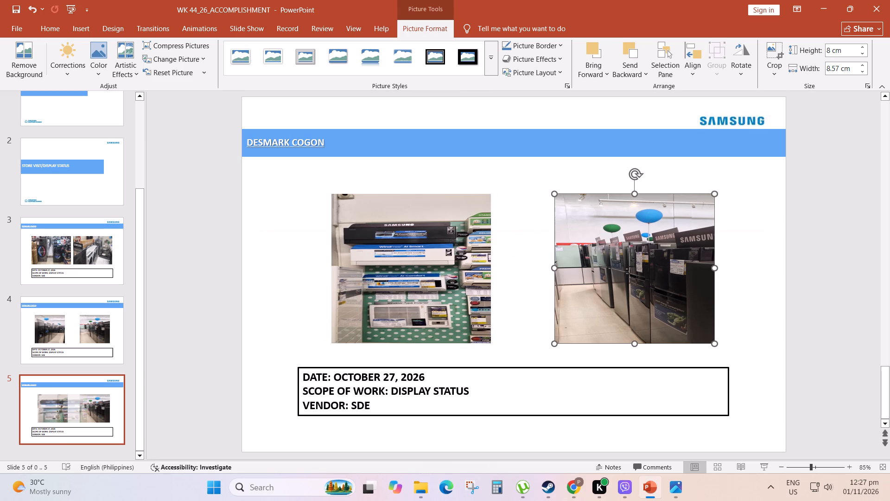
{"action": "key", "text": "Delete"}
{"action": "left_click", "coordinate": [673, 487]}
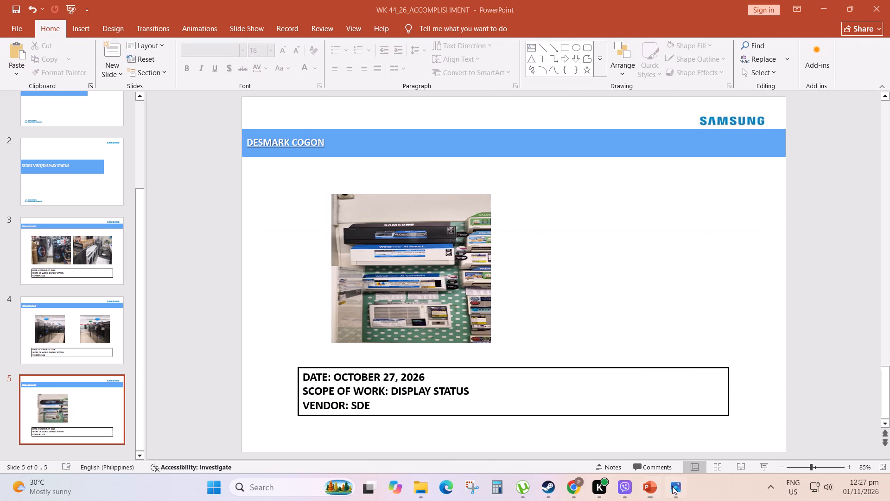
{"action": "left_click", "coordinate": [643, 249]}
{"action": "left_click", "coordinate": [673, 212]}
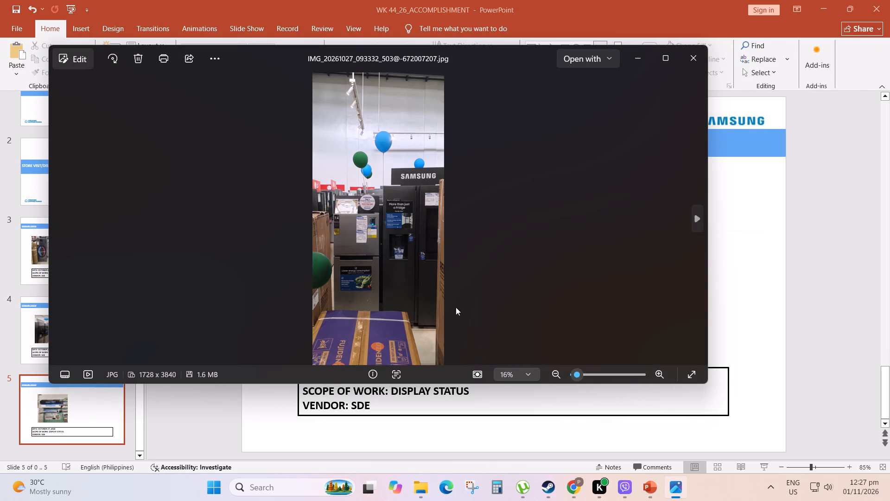
{"action": "left_click_drag", "start_coordinate": [376, 241], "coordinate": [800, 290]}
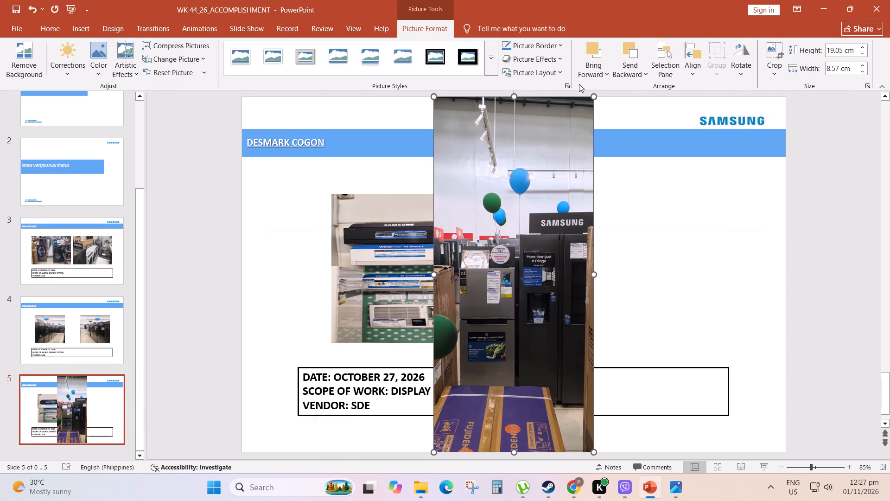
Resize the new refrigerator picture to 8 cm high and place it beside the air conditioner picture in the slide's right half.
{"action": "left_click_drag", "start_coordinate": [511, 98], "coordinate": [503, 197]}
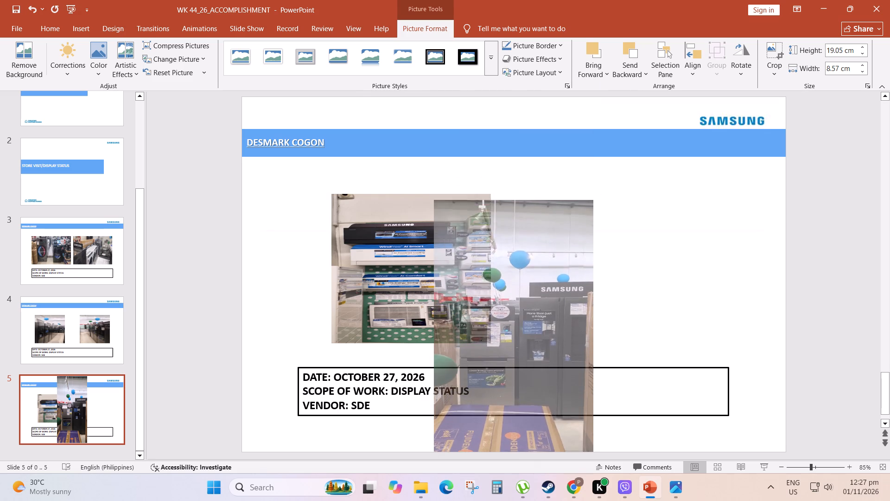
{"action": "left_click_drag", "start_coordinate": [503, 197], "coordinate": [505, 192]}
{"action": "left_click_drag", "start_coordinate": [514, 453], "coordinate": [515, 450]}
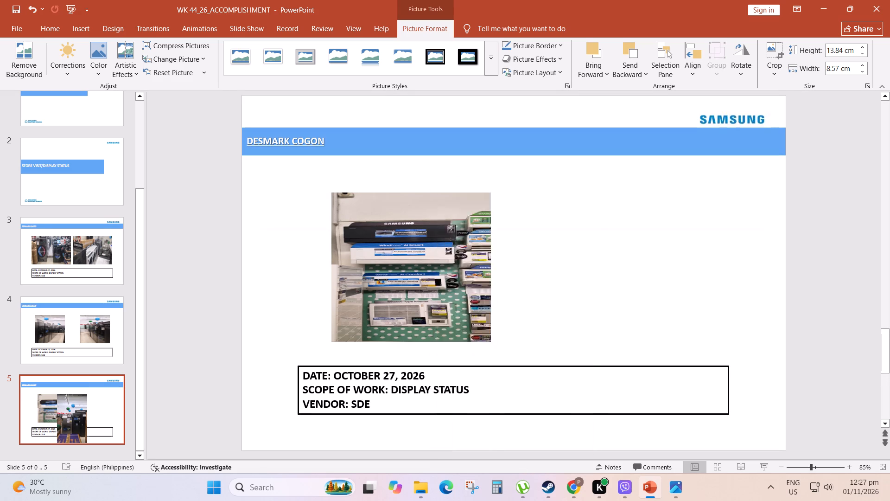
{"action": "left_click_drag", "start_coordinate": [515, 450], "coordinate": [527, 342]}
{"action": "left_click_drag", "start_coordinate": [495, 271], "coordinate": [610, 265]}
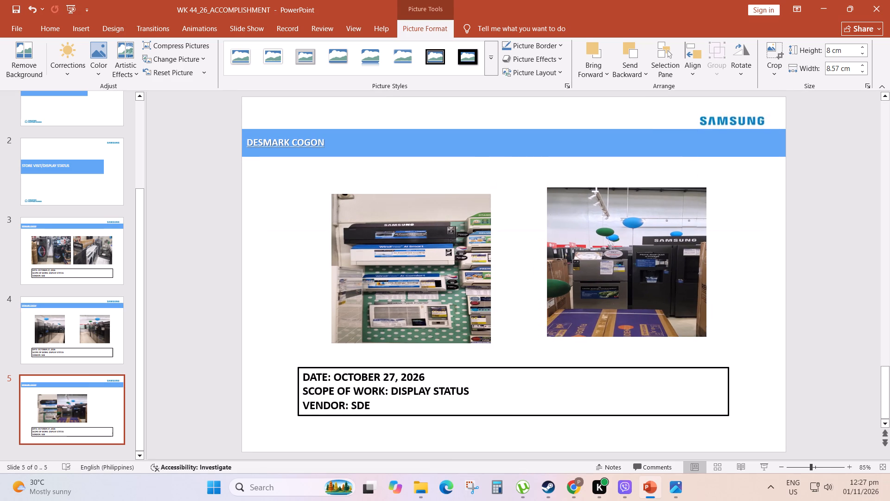
{"action": "left_click_drag", "start_coordinate": [610, 265], "coordinate": [601, 273]}
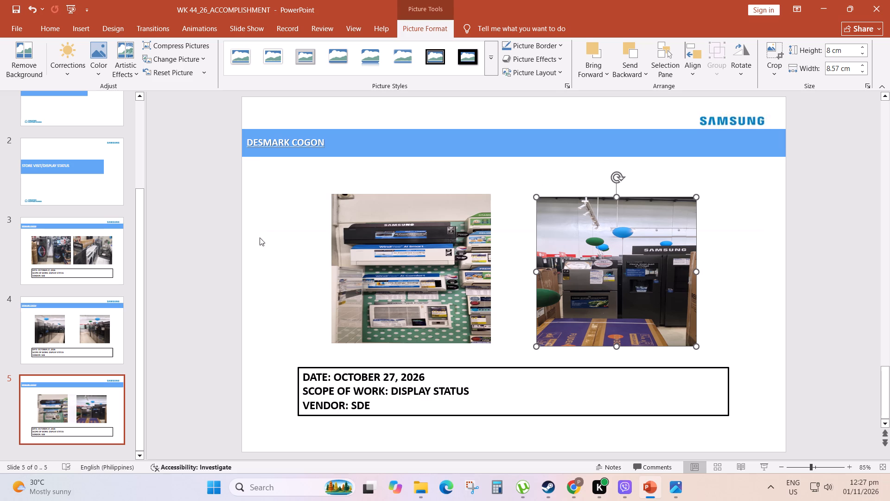
Duplicate the DESMARK COGON slide holding the air conditioner and refrigerator pictures.
{"action": "right_click", "coordinate": [119, 419]}
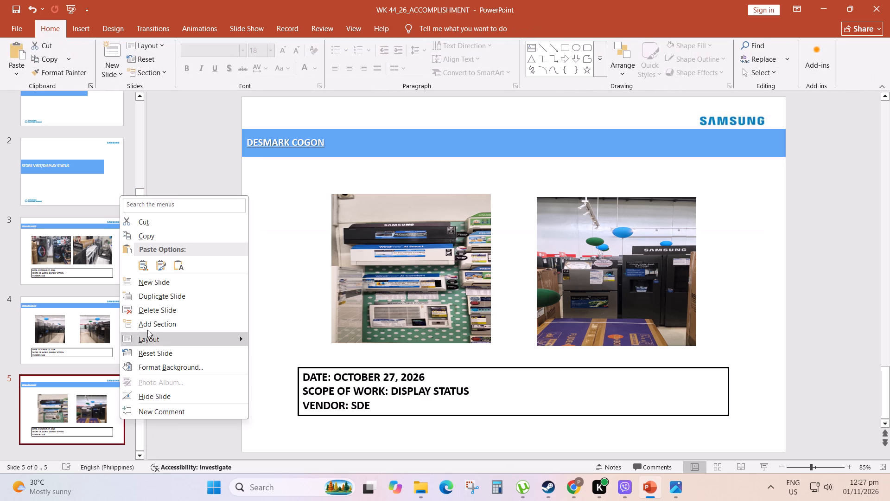
{"action": "left_click", "coordinate": [156, 296]}
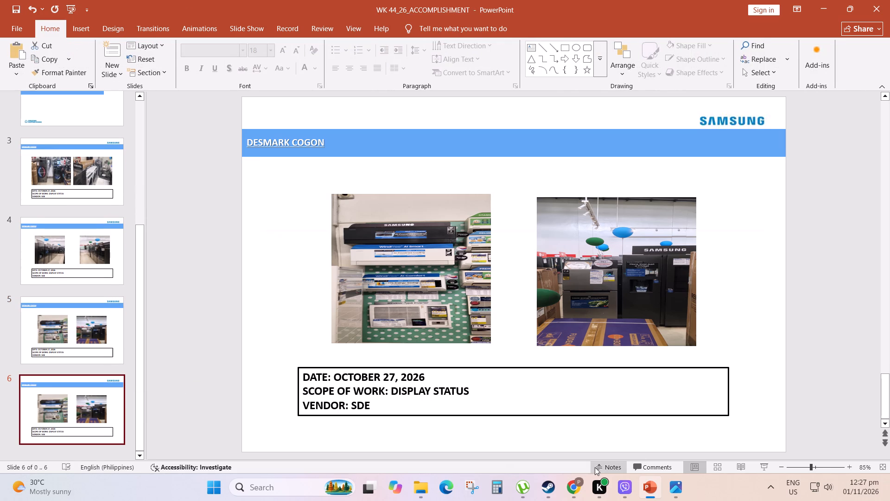
On the duplicated slide, replace the air conditioner picture with TV display photo IMG_20261027_095729_789 from the Photos app.
{"action": "left_click", "coordinate": [683, 491]}
{"action": "left_click", "coordinate": [694, 221]}
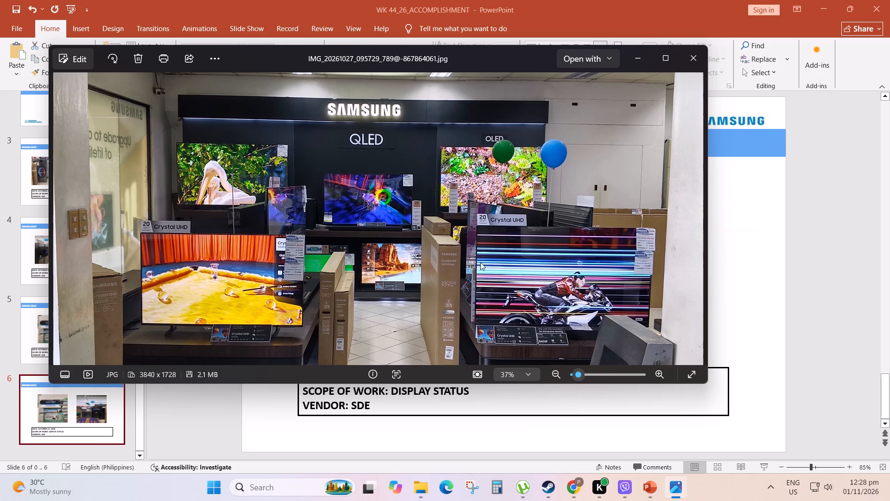
{"action": "left_click_drag", "start_coordinate": [387, 200], "coordinate": [790, 248]}
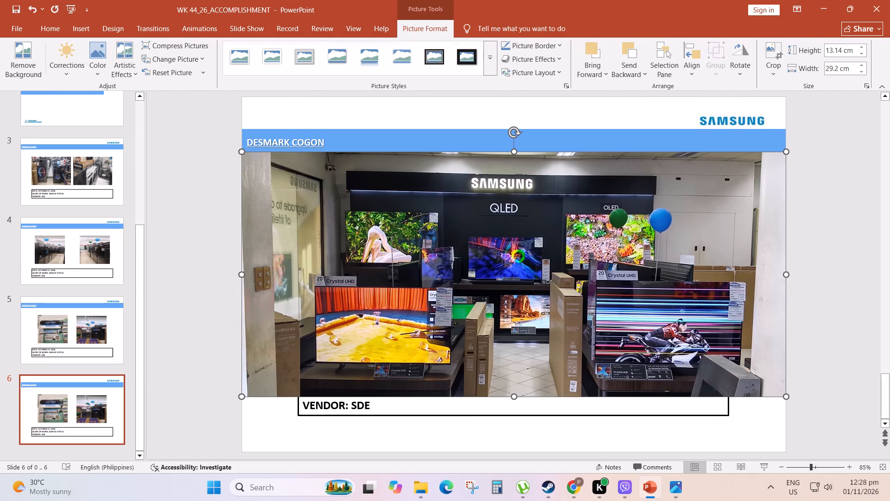
{"action": "left_click_drag", "start_coordinate": [513, 151], "coordinate": [526, 195]}
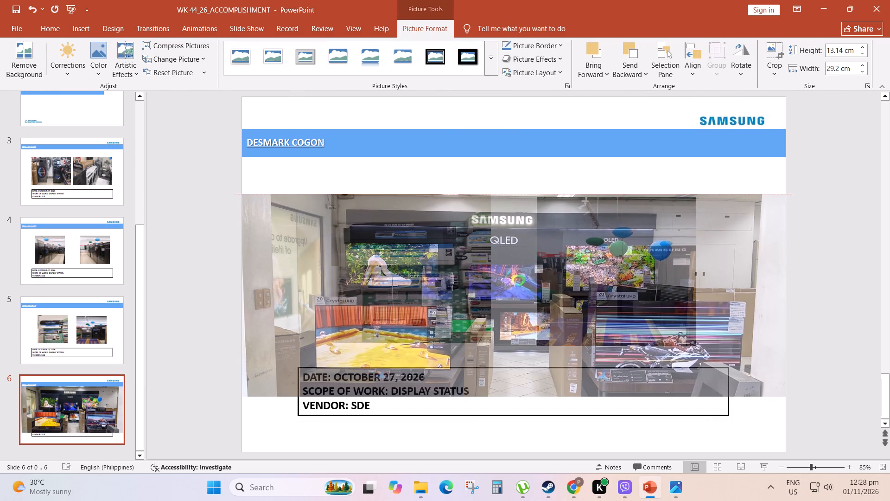
{"action": "left_click_drag", "start_coordinate": [526, 195], "coordinate": [521, 225]}
{"action": "left_click", "coordinate": [466, 209]}
{"action": "key", "text": "Delete"}
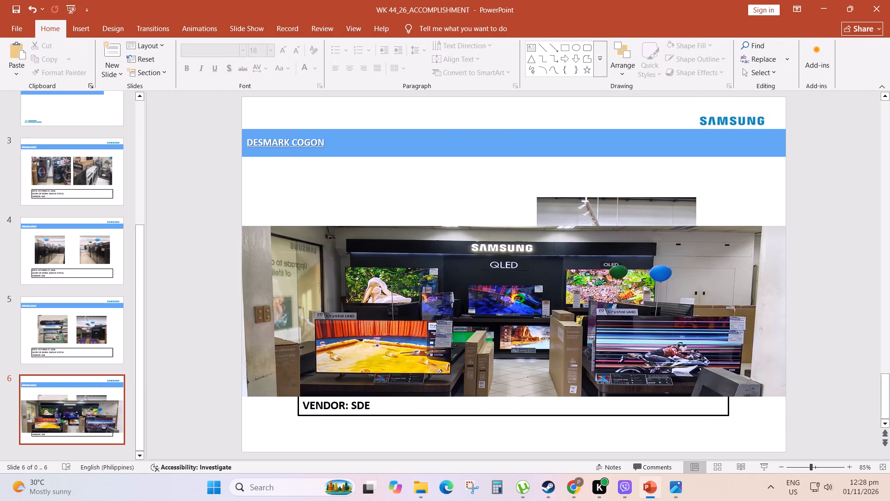
Resize the TV display picture to about 8 cm high and narrow it to fit the slide's left half above the text box.
{"action": "left_click_drag", "start_coordinate": [533, 290], "coordinate": [541, 260]}
{"action": "left_click_drag", "start_coordinate": [522, 367], "coordinate": [523, 355]}
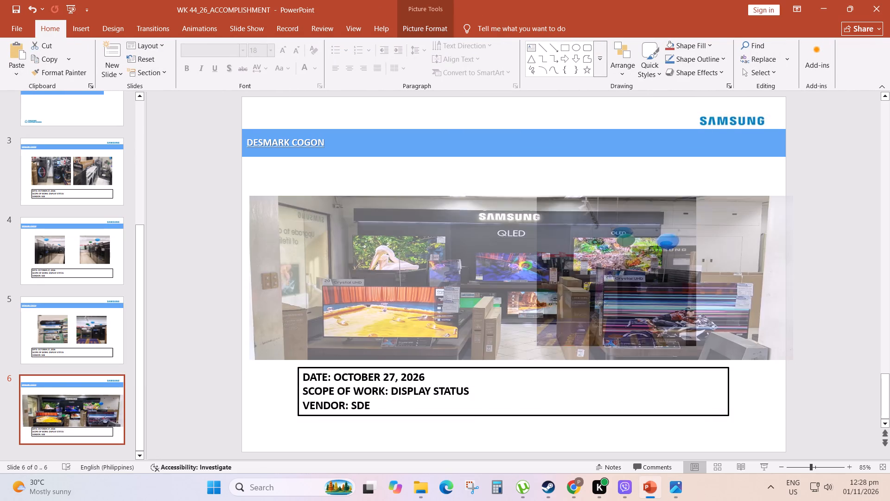
{"action": "left_click_drag", "start_coordinate": [523, 355], "coordinate": [524, 344]}
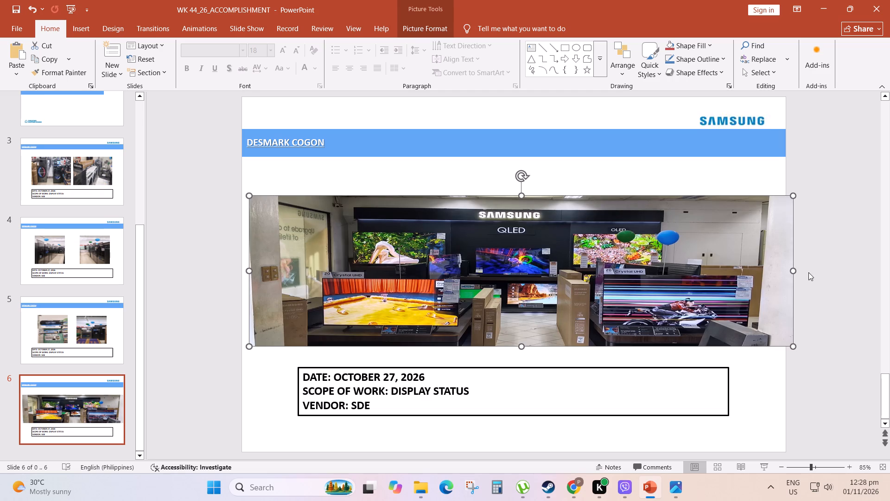
{"action": "left_click_drag", "start_coordinate": [794, 271], "coordinate": [696, 287]}
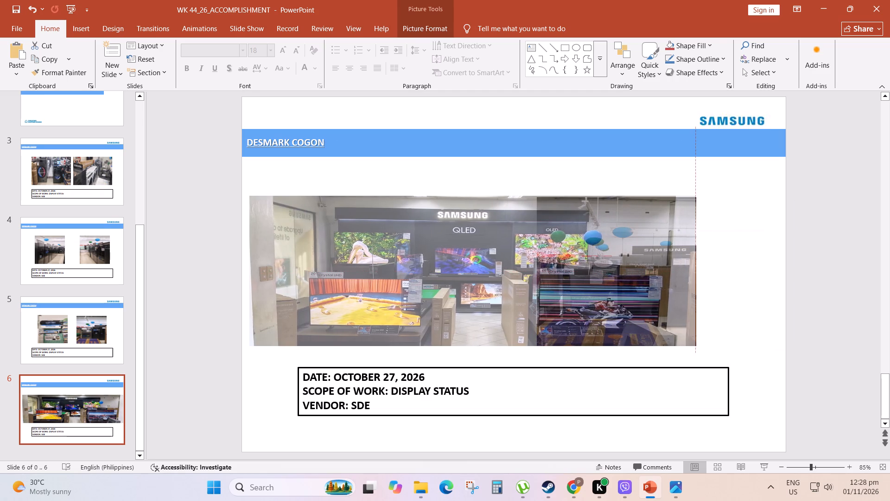
{"action": "left_click_drag", "start_coordinate": [696, 287], "coordinate": [694, 289]}
{"action": "left_click_drag", "start_coordinate": [248, 273], "coordinate": [298, 278]}
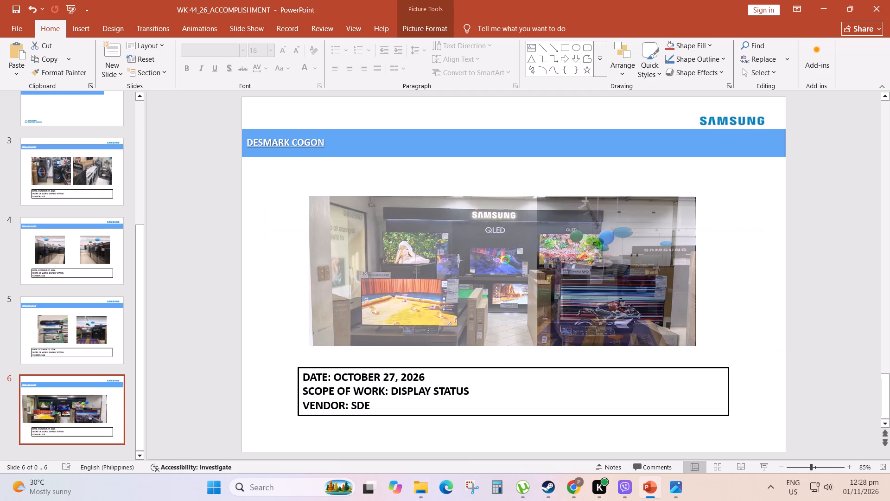
{"action": "left_click_drag", "start_coordinate": [298, 278], "coordinate": [294, 278]}
{"action": "left_click_drag", "start_coordinate": [694, 270], "coordinate": [578, 273]}
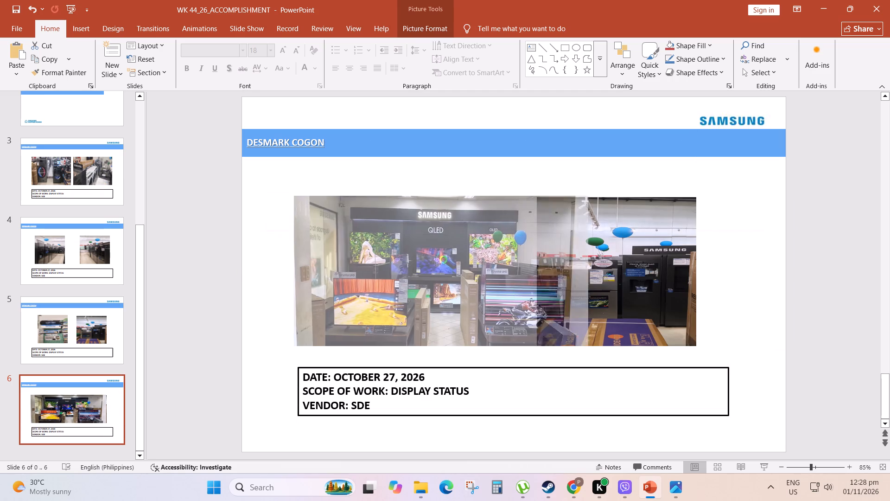
{"action": "left_click_drag", "start_coordinate": [578, 273], "coordinate": [512, 284]}
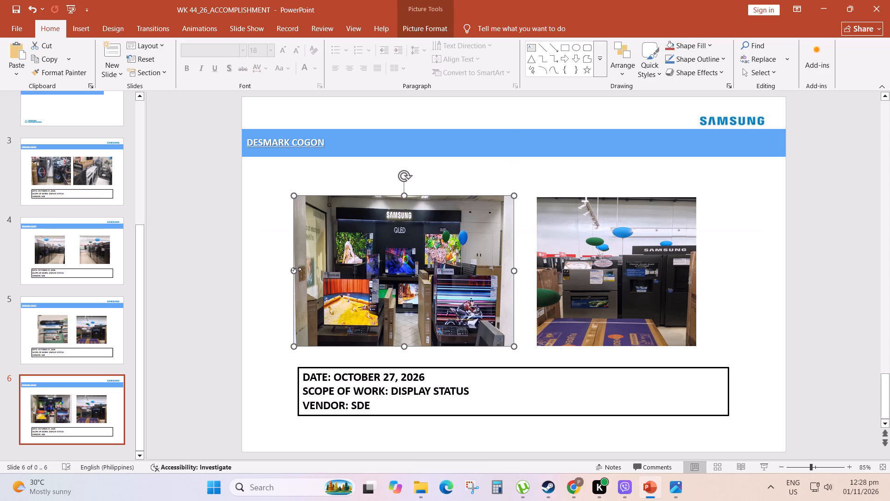
{"action": "left_click_drag", "start_coordinate": [294, 272], "coordinate": [301, 273]}
Replace the remaining refrigerator picture on this slide with TV display photo IMG_20261027_095732_657 from the Photos app.
{"action": "left_click", "coordinate": [579, 285]}
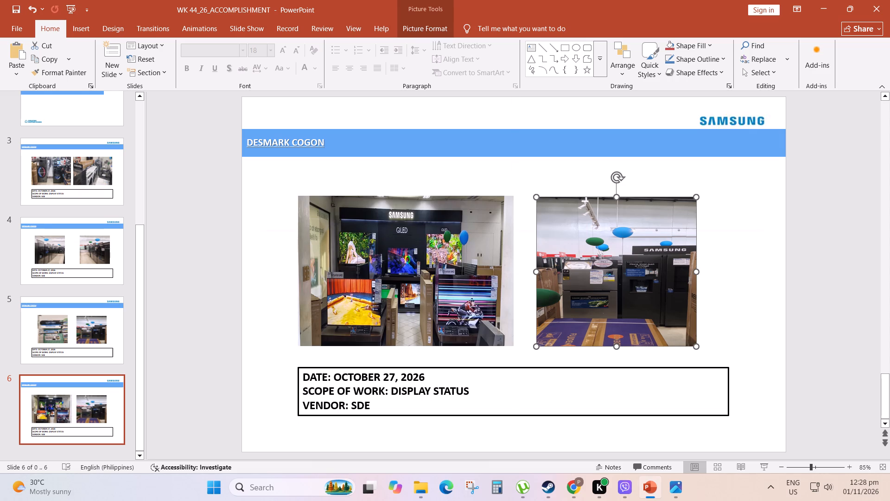
{"action": "key", "text": "Delete"}
{"action": "left_click", "coordinate": [672, 488]}
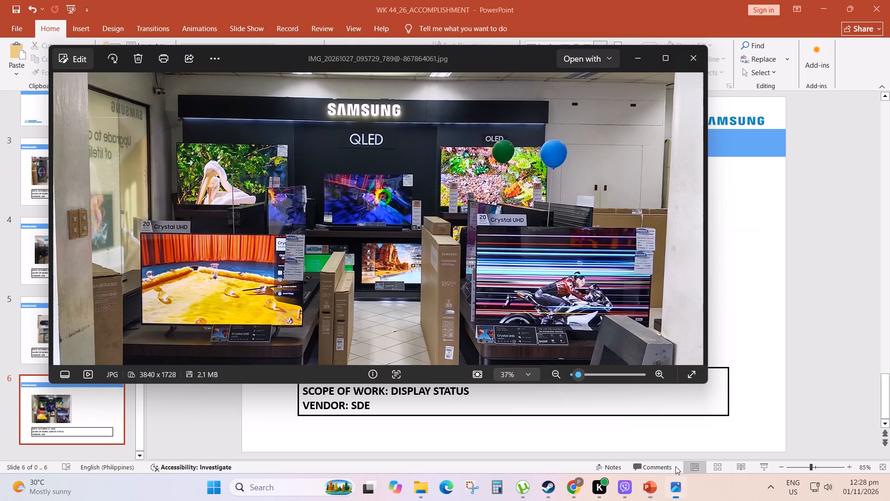
{"action": "left_click", "coordinate": [691, 224]}
{"action": "left_click_drag", "start_coordinate": [383, 246], "coordinate": [705, 206]}
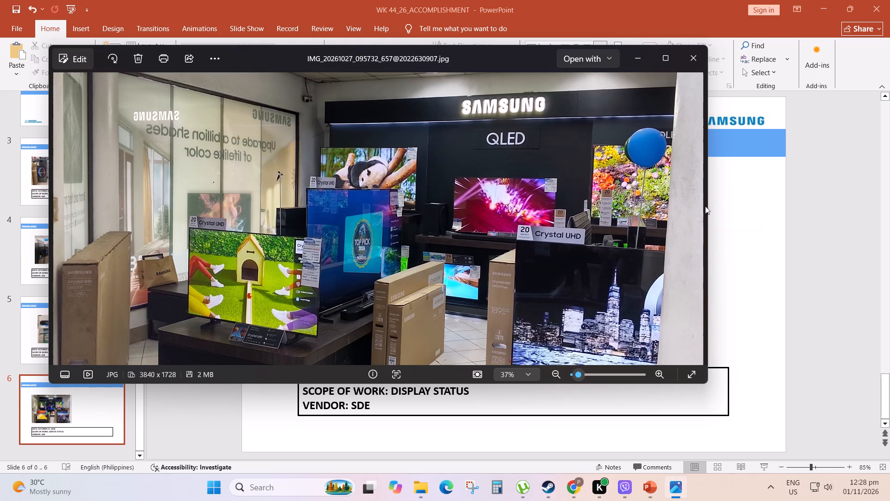
{"action": "left_click_drag", "start_coordinate": [705, 206], "coordinate": [774, 237]}
Resize the new TV display picture to about 8.08 cm high and 11.6 cm wide and place it in the slide's right half.
{"action": "left_click_drag", "start_coordinate": [514, 153], "coordinate": [514, 154]}
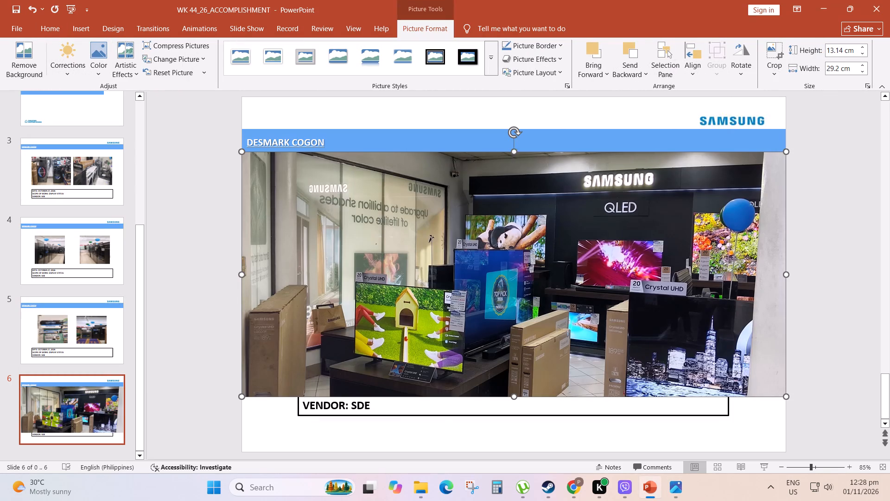
{"action": "left_click_drag", "start_coordinate": [514, 154], "coordinate": [521, 194]}
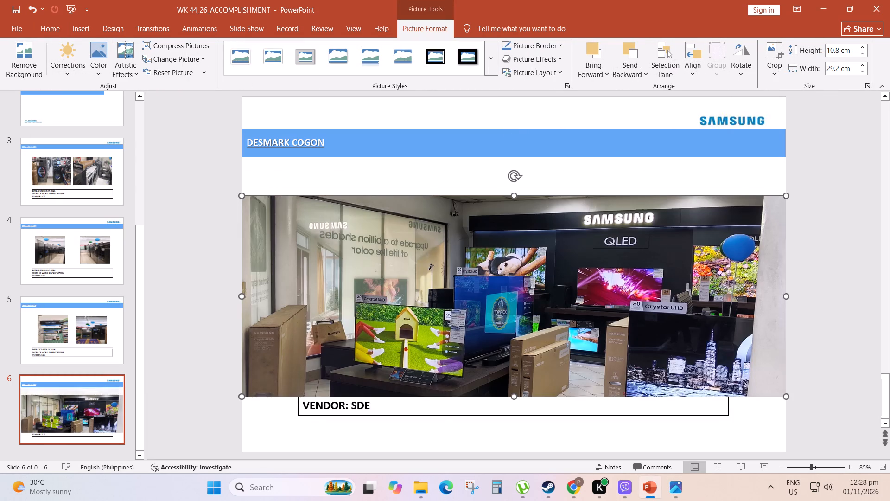
{"action": "left_click_drag", "start_coordinate": [514, 397], "coordinate": [529, 343]}
{"action": "left_click", "coordinate": [529, 343]}
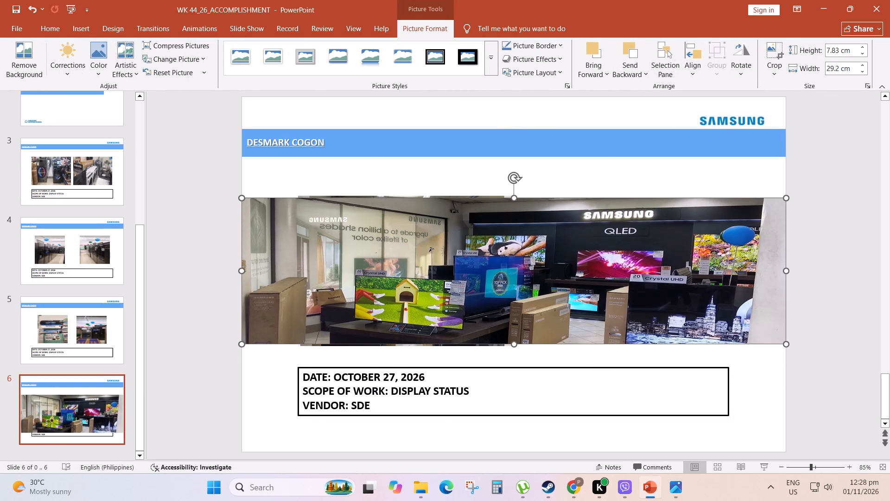
{"action": "left_click", "coordinate": [516, 198]}
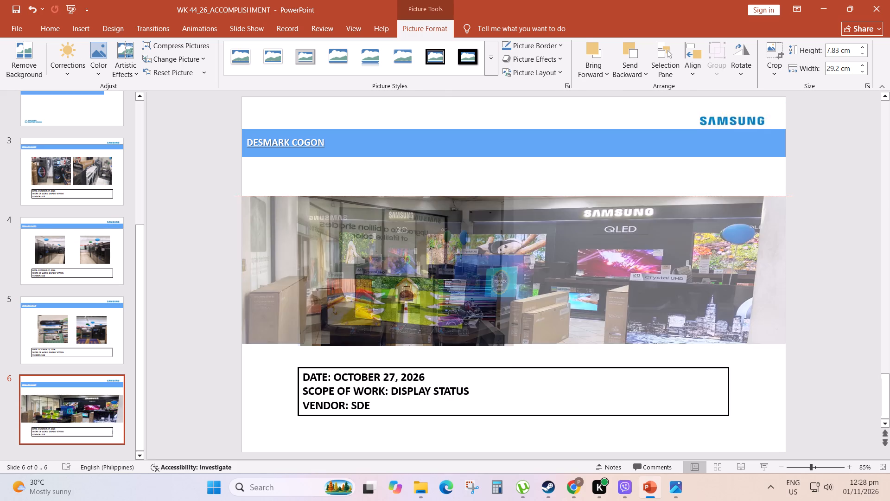
{"action": "left_click", "coordinate": [515, 345]}
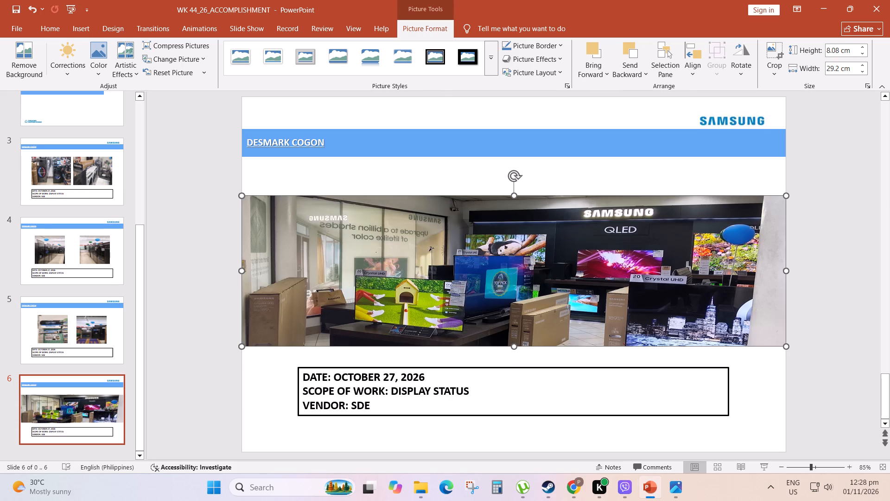
{"action": "left_click_drag", "start_coordinate": [240, 269], "coordinate": [298, 273]}
{"action": "left_click_drag", "start_coordinate": [785, 271], "coordinate": [614, 273]}
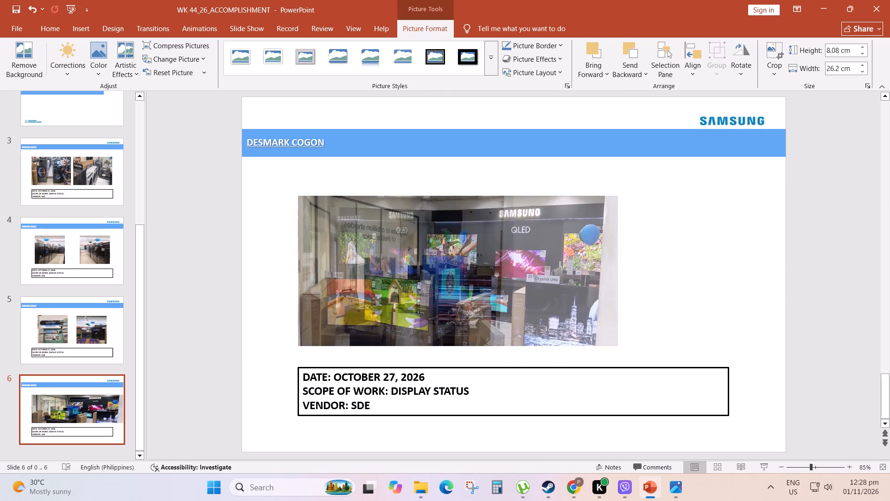
{"action": "left_click_drag", "start_coordinate": [614, 273], "coordinate": [515, 282]}
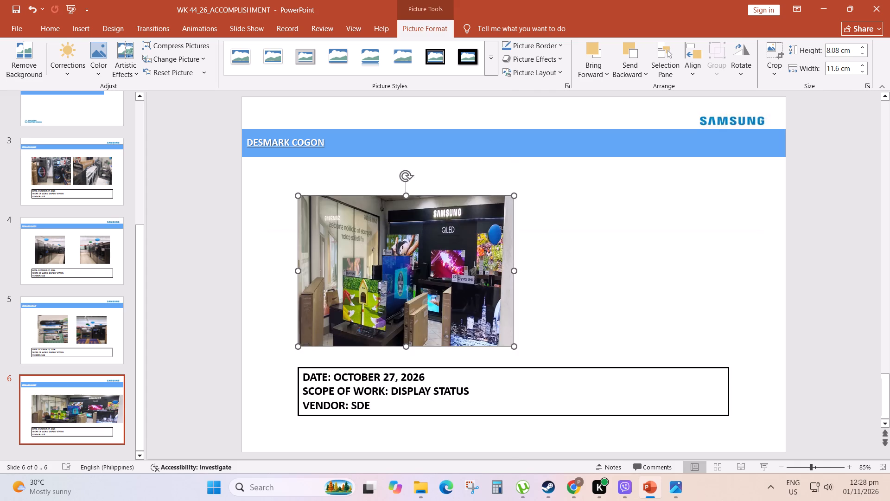
{"action": "left_click_drag", "start_coordinate": [389, 272], "coordinate": [610, 273]}
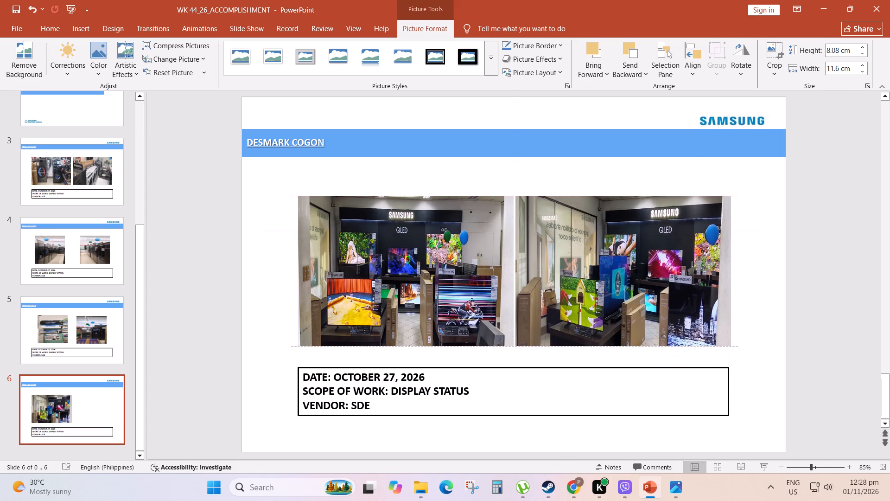
Open a gap between the two TV display pictures by narrowing the left one to about 11 cm and the right one to about 11.08 cm.
{"action": "left_click", "coordinate": [442, 283]}
{"action": "left_click_drag", "start_coordinate": [512, 272], "coordinate": [503, 272]}
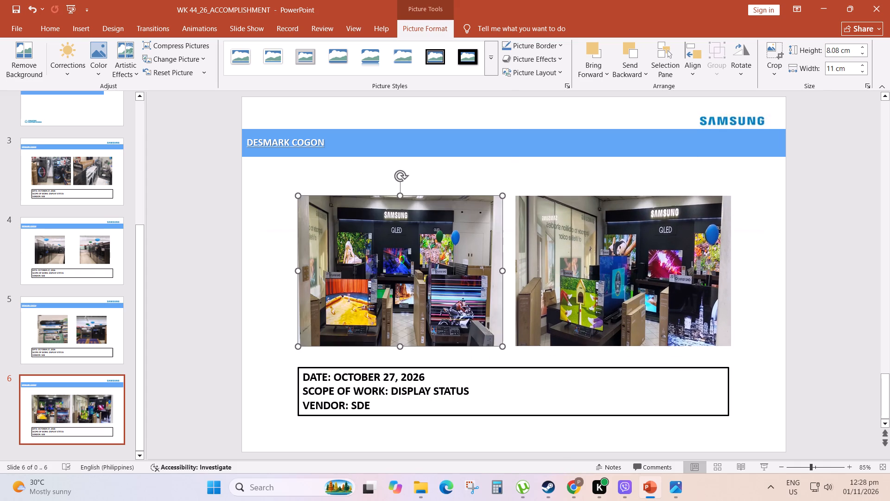
{"action": "left_click", "coordinate": [549, 275]}
{"action": "left_click_drag", "start_coordinate": [516, 273], "coordinate": [523, 273]}
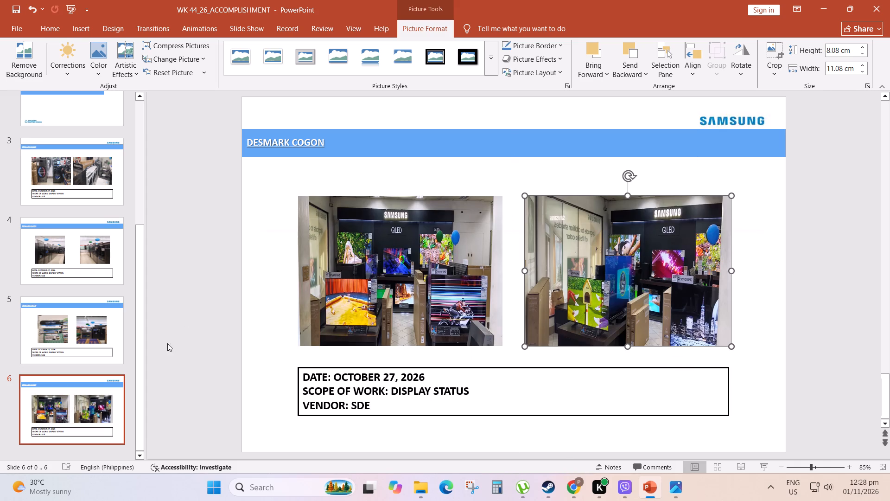
Duplicate the DESMARK COGON slide holding the two TV display pictures.
{"action": "right_click", "coordinate": [116, 411]}
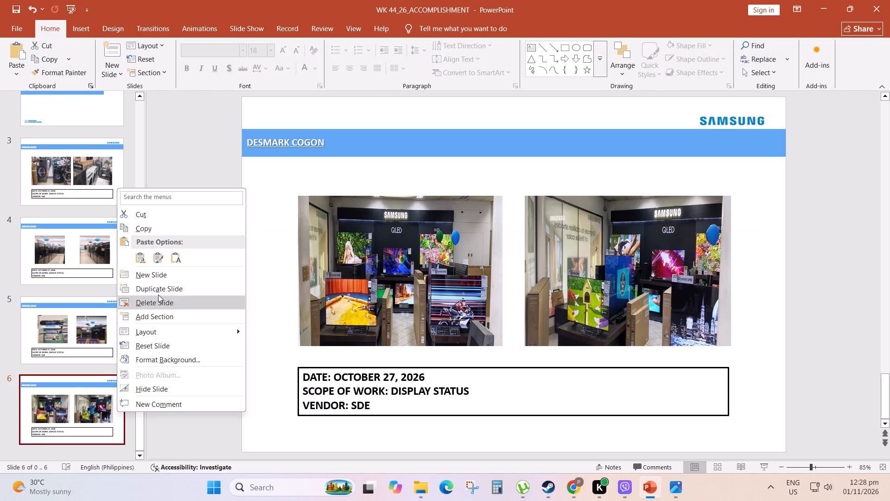
{"action": "left_click", "coordinate": [158, 294]}
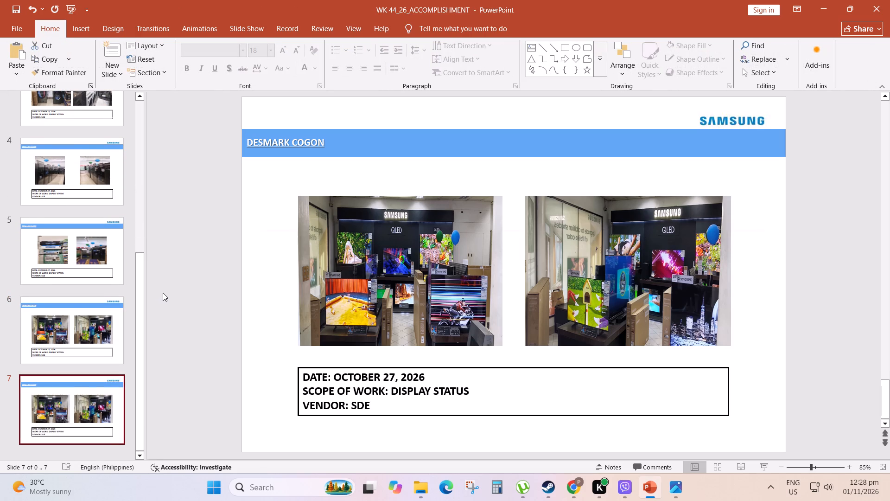
On the new slide, replace the left TV display picture with photo IMG_20261027_095737_404 from the Photos app.
{"action": "left_click", "coordinate": [394, 311]}
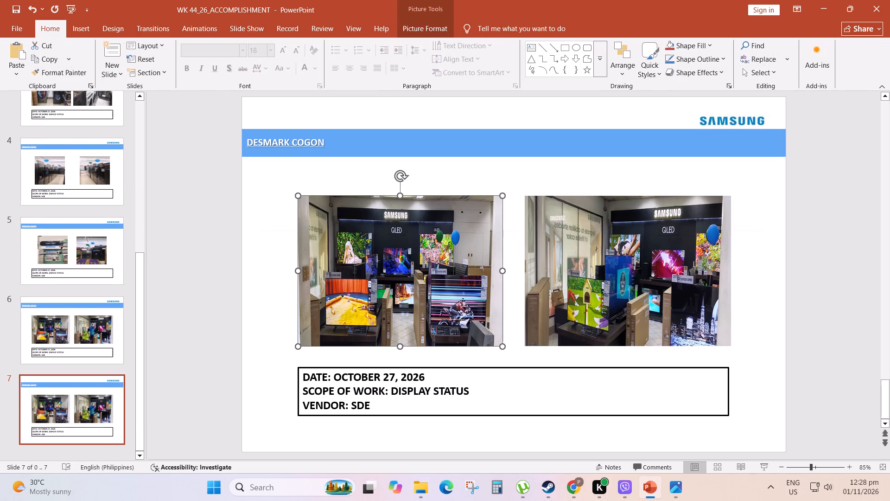
{"action": "key", "text": "Delete"}
{"action": "left_click", "coordinate": [547, 302]}
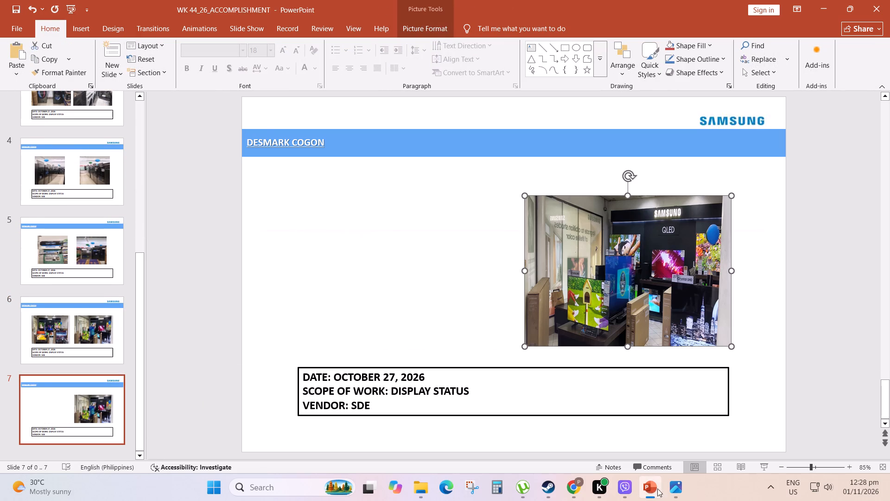
{"action": "left_click", "coordinate": [675, 490]}
{"action": "left_click", "coordinate": [699, 234]}
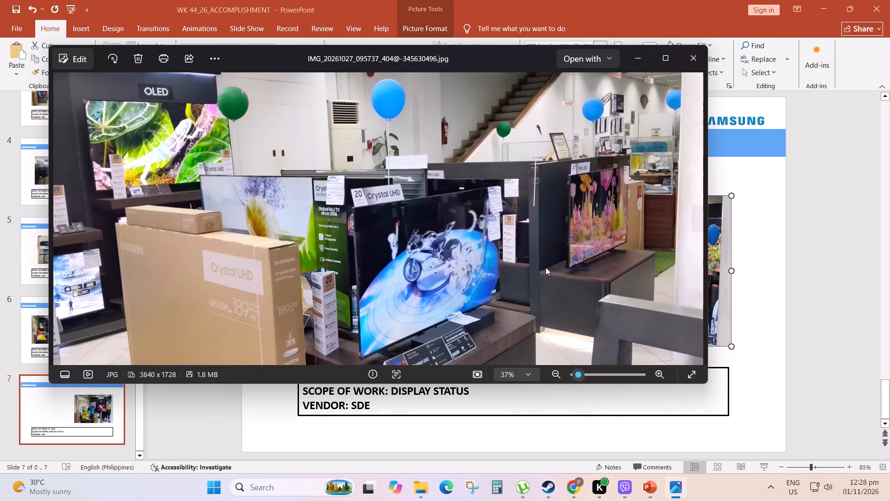
{"action": "left_click_drag", "start_coordinate": [335, 212], "coordinate": [828, 241]}
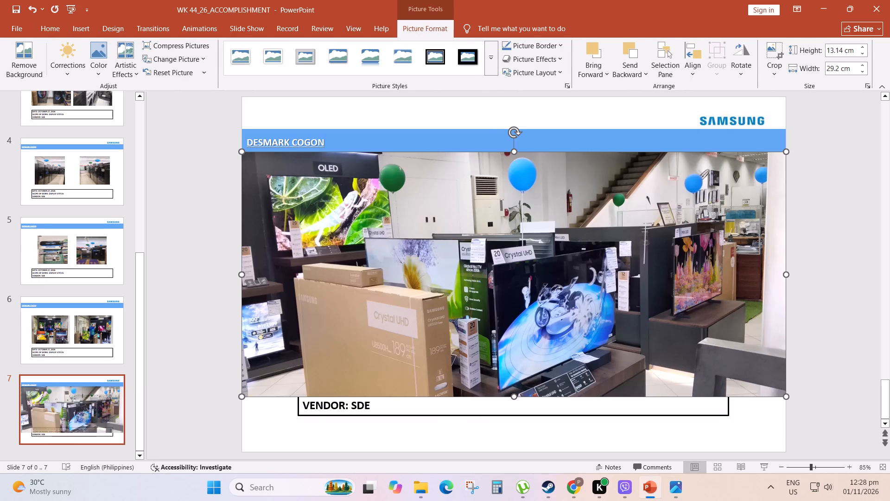
Resize the new TV display picture to about 8.08 cm high and 11.08 cm wide and place it in the slide's left half.
{"action": "left_click_drag", "start_coordinate": [515, 152], "coordinate": [522, 194]}
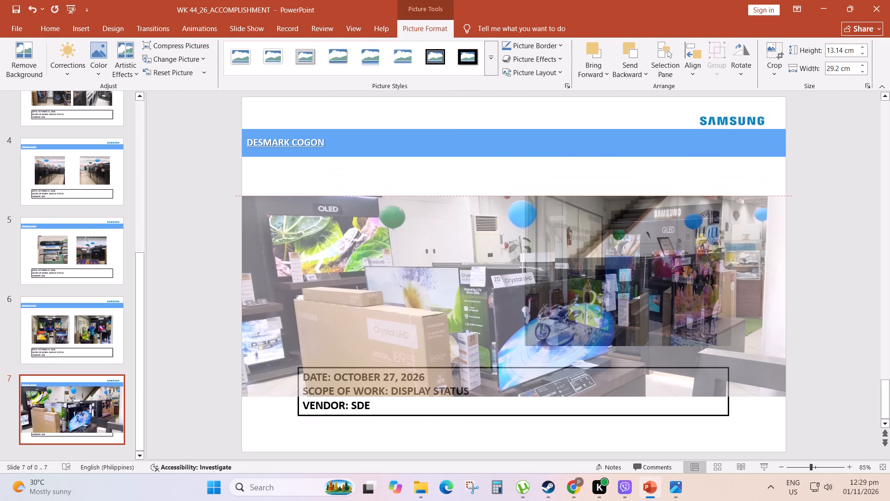
{"action": "left_click_drag", "start_coordinate": [522, 194], "coordinate": [522, 195]}
{"action": "left_click_drag", "start_coordinate": [515, 397], "coordinate": [528, 349]}
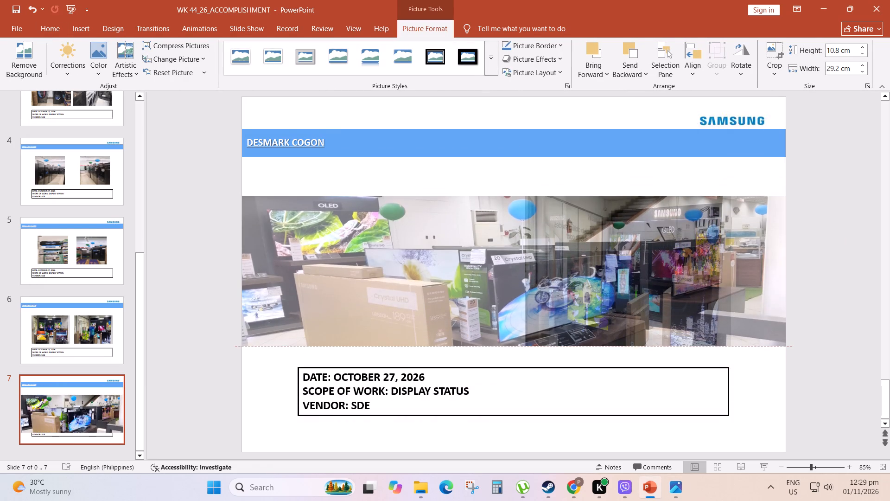
{"action": "left_click_drag", "start_coordinate": [528, 349], "coordinate": [530, 346]}
{"action": "left_click_drag", "start_coordinate": [786, 270], "coordinate": [733, 266]}
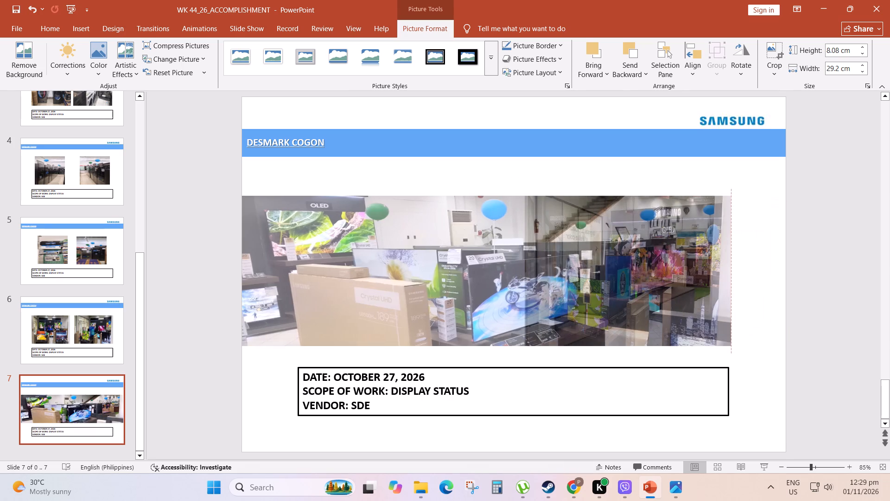
{"action": "left_click_drag", "start_coordinate": [733, 266], "coordinate": [714, 266]}
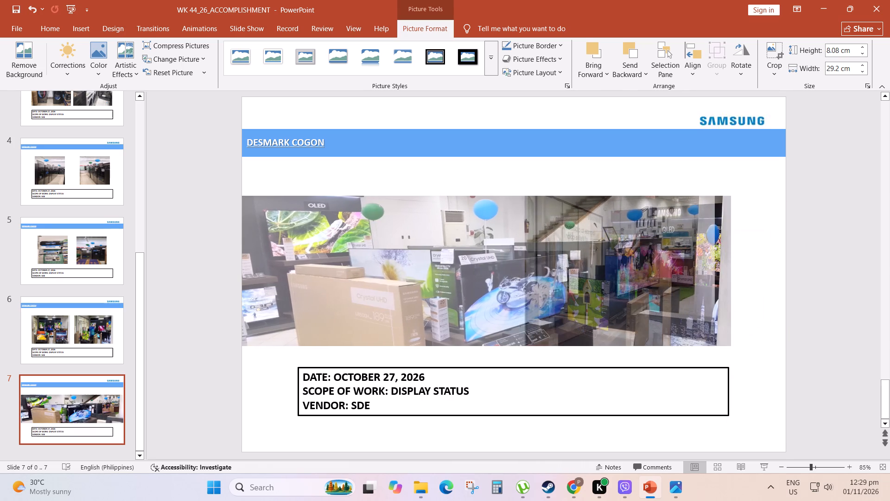
{"action": "left_click_drag", "start_coordinate": [714, 266], "coordinate": [727, 265]}
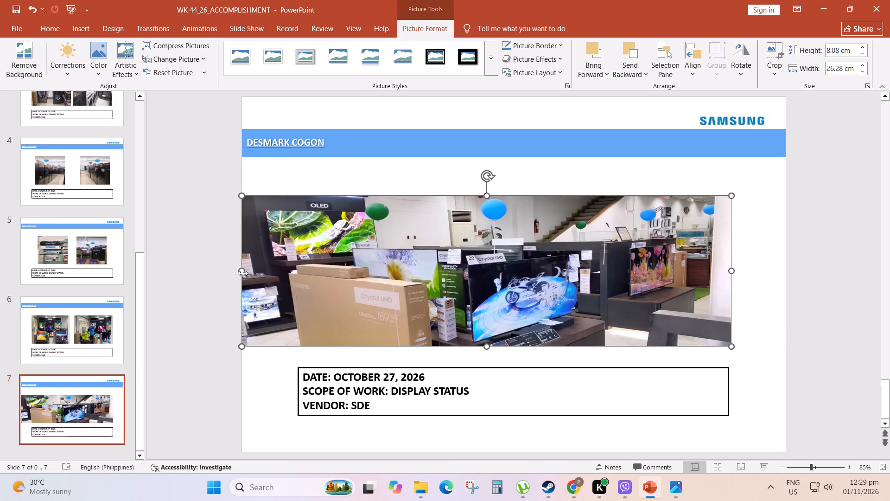
{"action": "left_click_drag", "start_coordinate": [242, 273], "coordinate": [524, 279]}
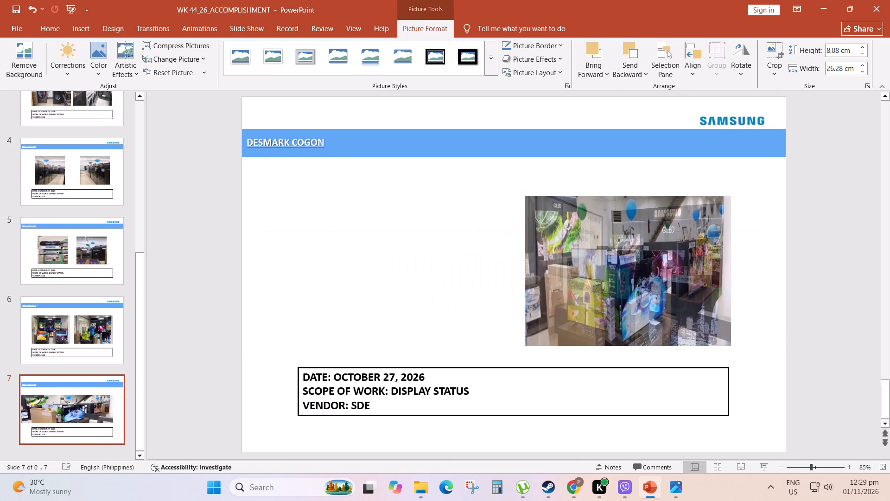
{"action": "left_click_drag", "start_coordinate": [614, 267], "coordinate": [389, 270]}
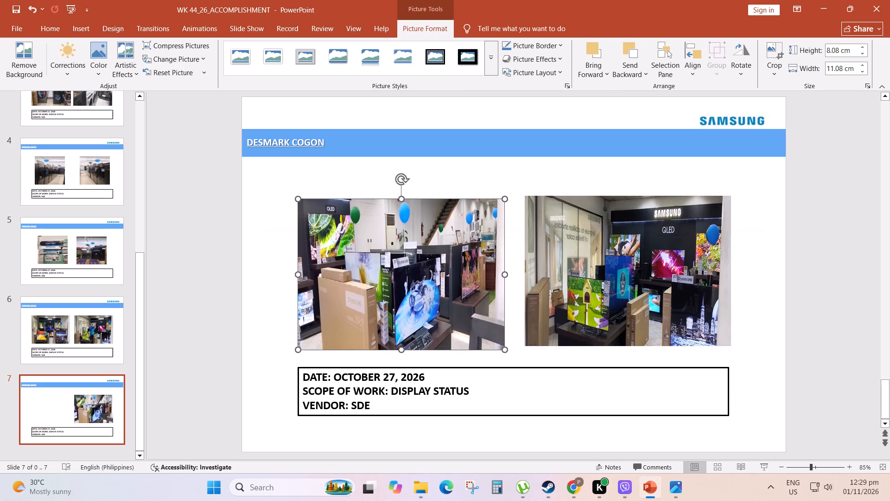
Replace the old right TV display picture on slide 7 with photo IMG_20261027_095754_042 from the Photos app.
{"action": "left_click", "coordinate": [607, 259]}
{"action": "key", "text": "Delete"}
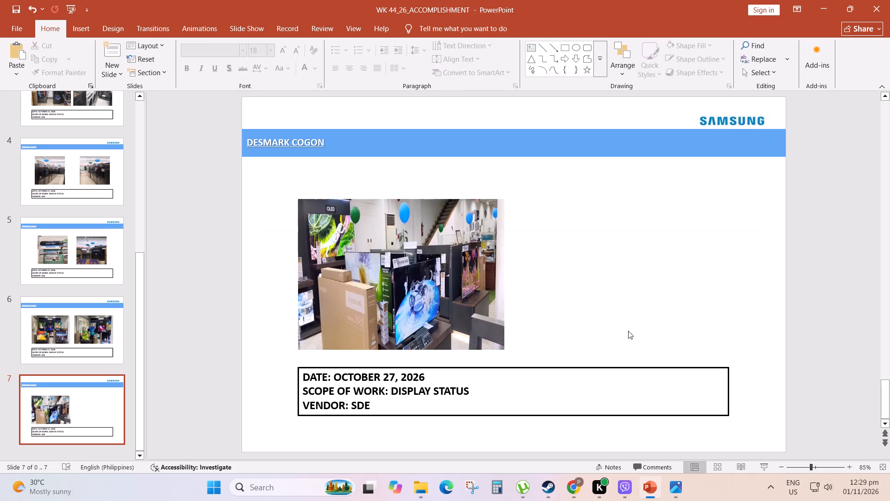
{"action": "left_click", "coordinate": [674, 487]}
{"action": "left_click", "coordinate": [691, 244]}
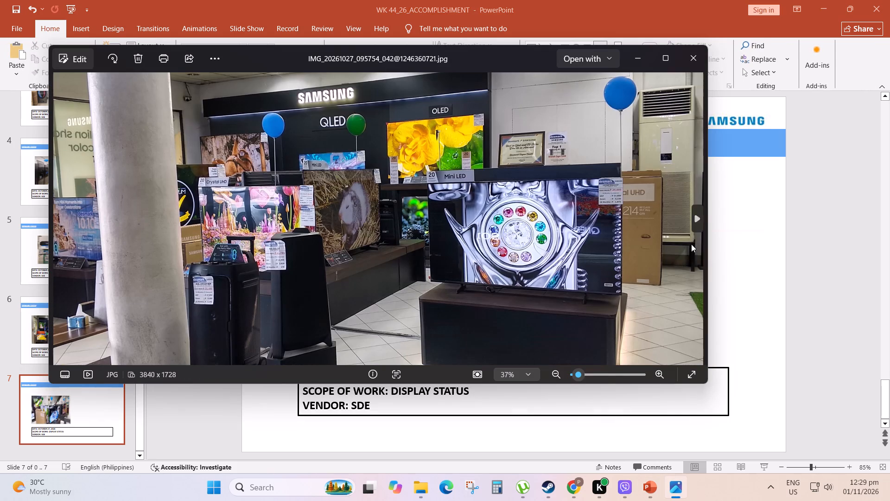
{"action": "left_click_drag", "start_coordinate": [397, 248], "coordinate": [799, 231]}
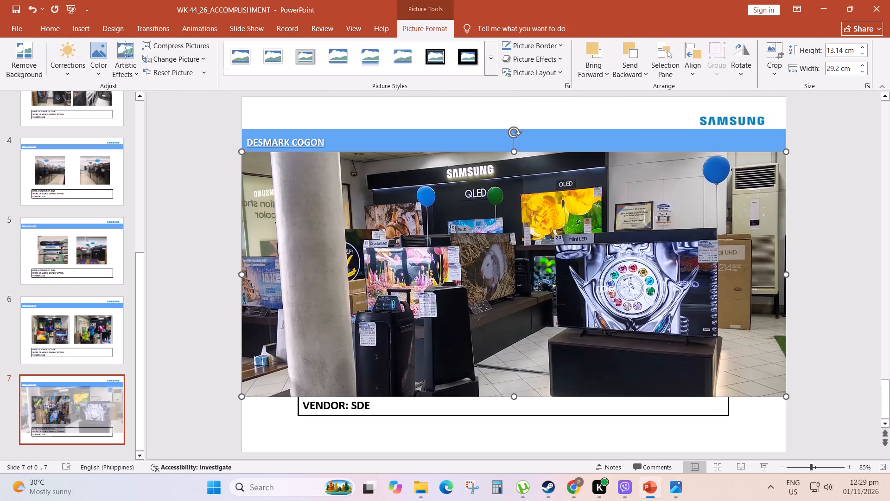
Resize the inserted Mini LED display picture to about 8.08 cm high and 10.8 cm wide and place it in the slide's right half.
{"action": "left_click_drag", "start_coordinate": [513, 152], "coordinate": [516, 199]}
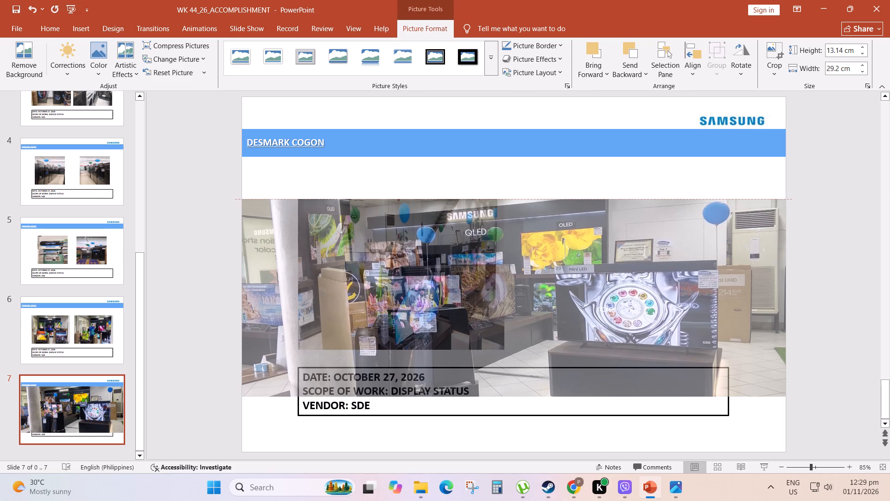
{"action": "left_click_drag", "start_coordinate": [516, 199], "coordinate": [517, 197]}
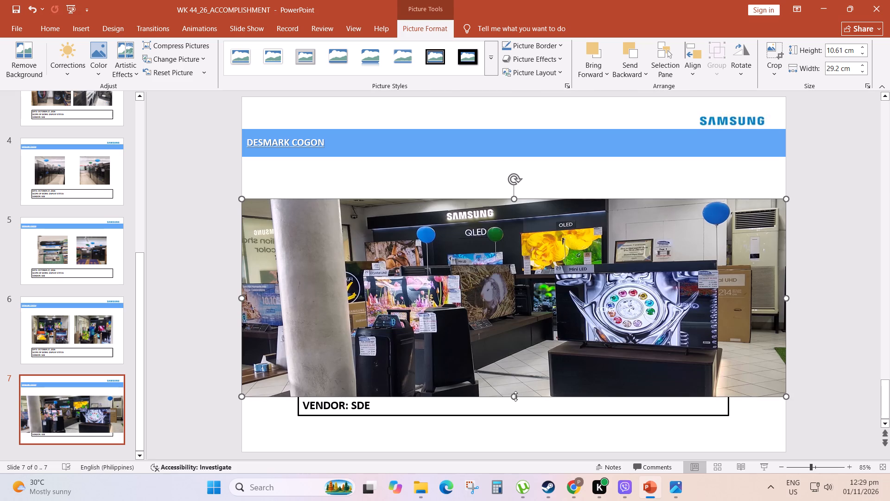
{"action": "left_click_drag", "start_coordinate": [515, 396], "coordinate": [532, 347]}
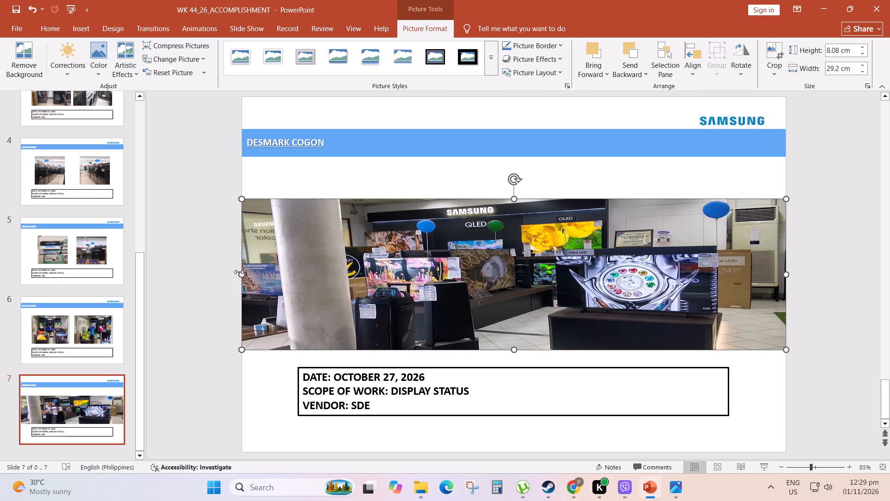
{"action": "left_click_drag", "start_coordinate": [239, 272], "coordinate": [300, 277]}
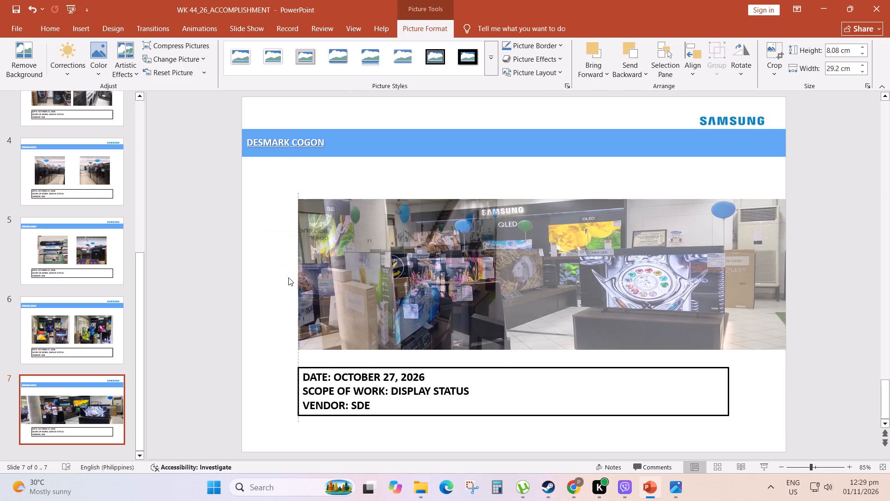
{"action": "left_click_drag", "start_coordinate": [787, 275], "coordinate": [501, 272]}
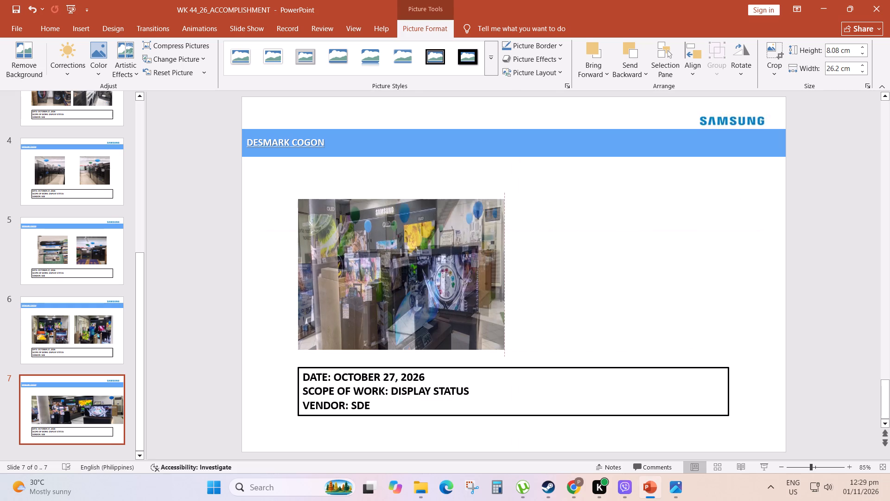
{"action": "left_click_drag", "start_coordinate": [501, 272], "coordinate": [500, 273]}
{"action": "left_click_drag", "start_coordinate": [380, 272], "coordinate": [608, 273]}
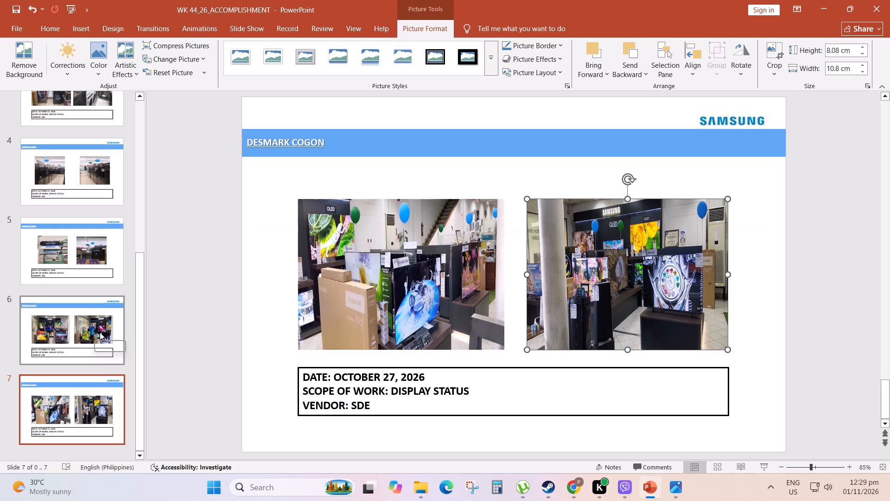
Duplicate slide 7 with its two finished TV display pictures.
{"action": "left_click_drag", "start_coordinate": [140, 335], "coordinate": [138, 359]}
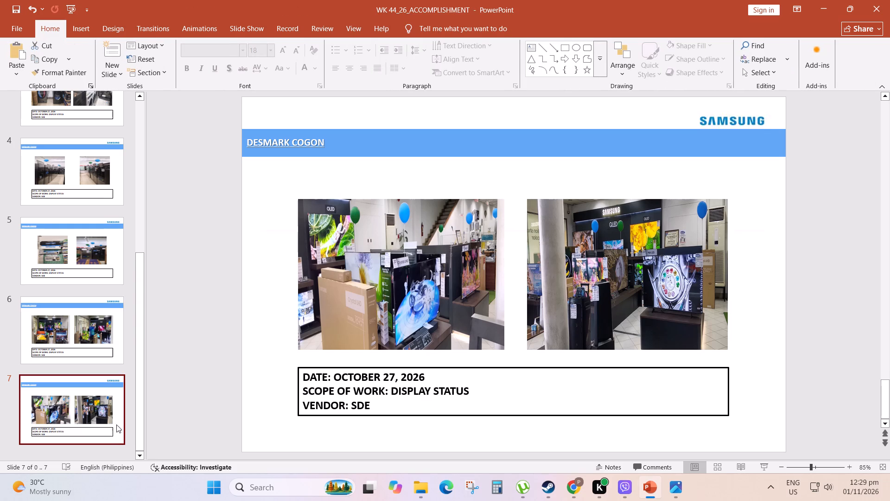
{"action": "right_click", "coordinate": [119, 425]}
{"action": "left_click", "coordinate": [162, 304]}
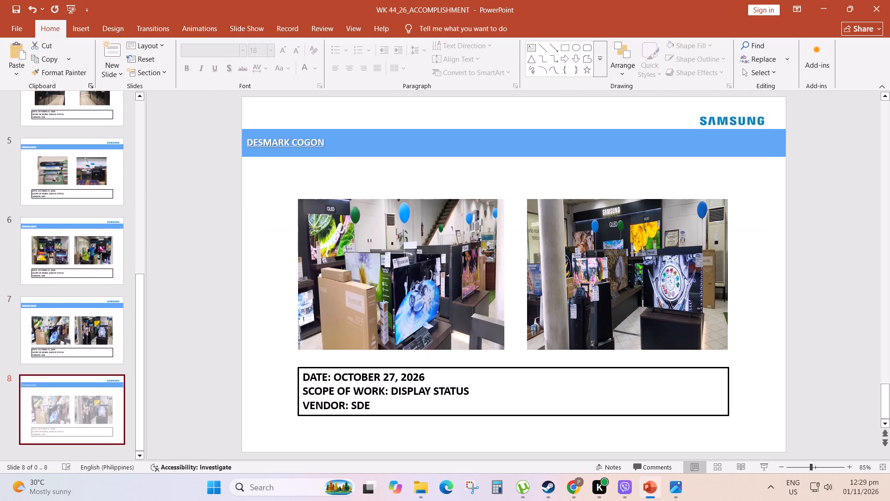
Change the title of the duplicated slide to IMPERIAL ILIGAN.
{"action": "left_click", "coordinate": [308, 142]}
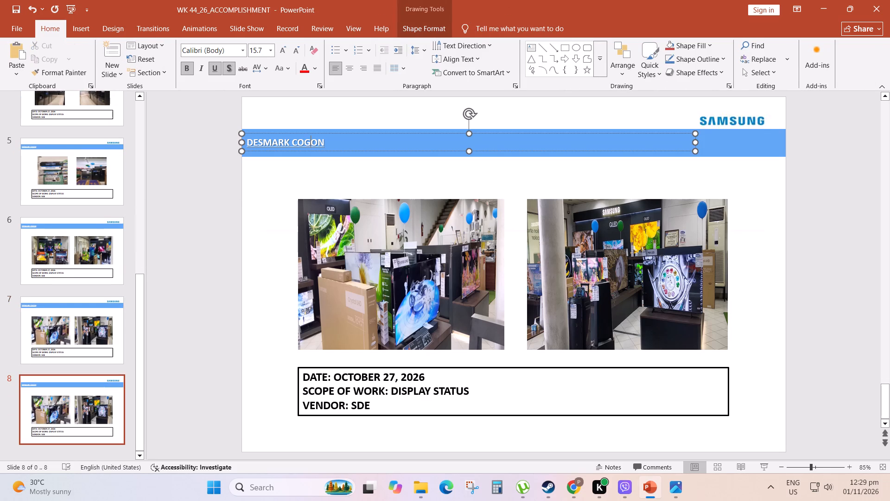
{"action": "left_click", "coordinate": [325, 142]}
{"action": "left_click_drag", "start_coordinate": [323, 142], "coordinate": [243, 143]}
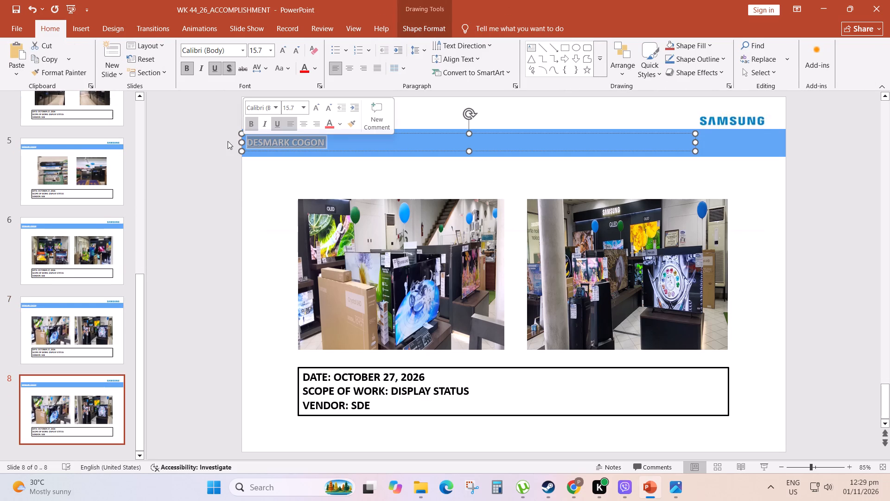
{"action": "type", "text": "im"}
{"action": "key", "text": "BackSpace"}
{"action": "key", "text": "BackSpace"}
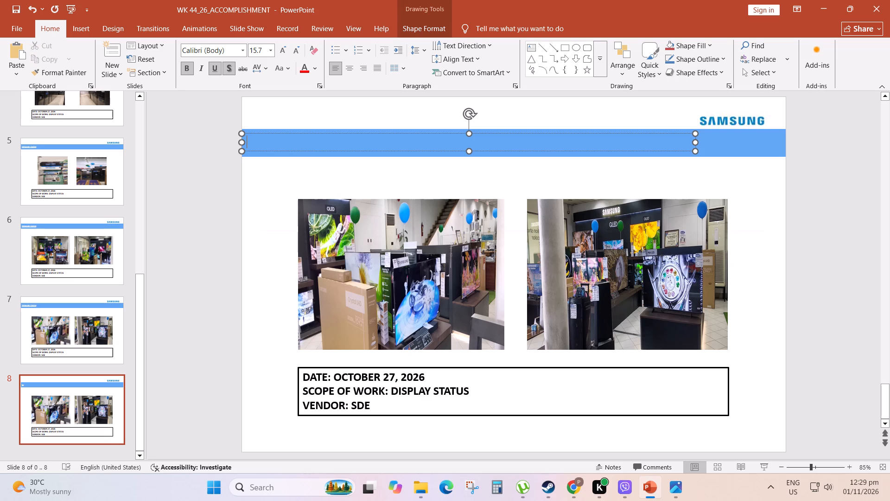
{"action": "type", "text": "IM"}
{"action": "type", "text": "PERIAL ILIG"}
{"action": "type", "text": "AN"}
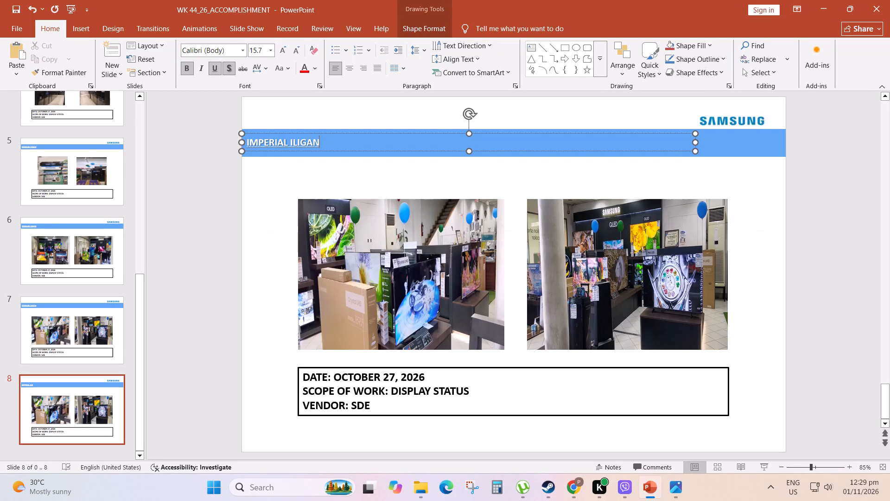
Change the date on the IMPERIAL ILIGAN slide to OCTOBER 28, 2026.
{"action": "left_click", "coordinate": [393, 379]}
{"action": "key", "text": "BackSpace"}
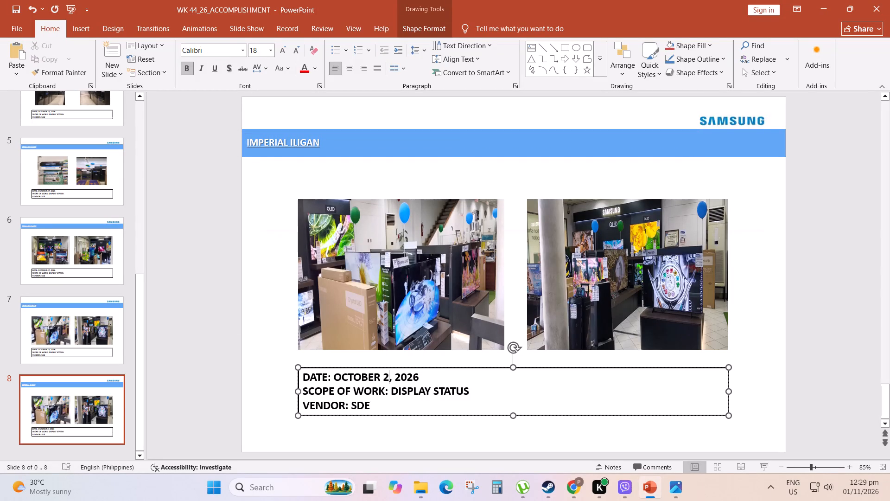
{"action": "key", "text": "8"}
Replace the left picture on the IMPERIAL ILIGAN slide with photo IMG_20261028_100159_851 from the Photos app.
{"action": "left_click", "coordinate": [435, 287]}
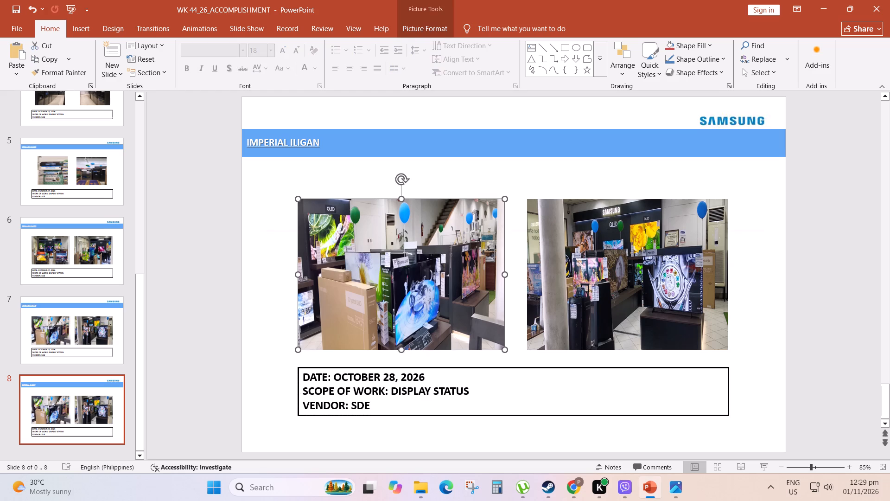
{"action": "key", "text": "Delete"}
{"action": "left_click", "coordinate": [678, 493]}
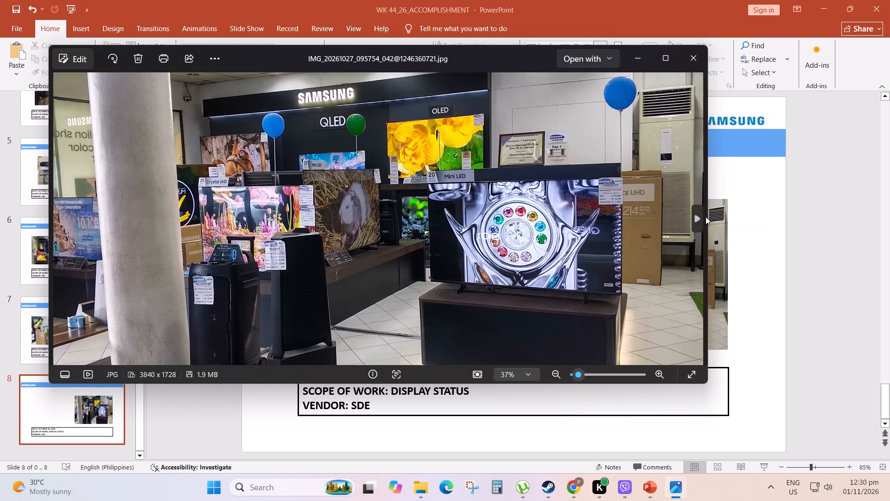
{"action": "left_click", "coordinate": [689, 222]}
{"action": "left_click", "coordinate": [689, 222]}
{"action": "left_click", "coordinate": [689, 222]}
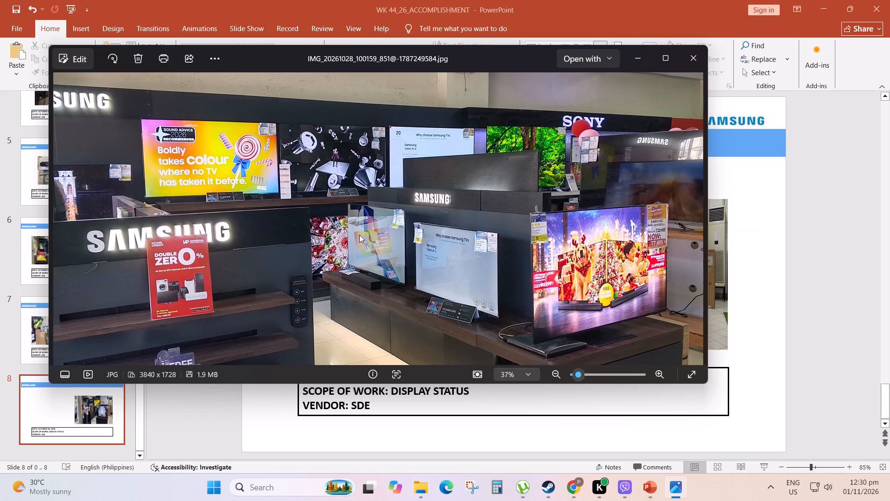
{"action": "left_click_drag", "start_coordinate": [343, 241], "coordinate": [347, 236]}
{"action": "left_click_drag", "start_coordinate": [347, 236], "coordinate": [778, 234]}
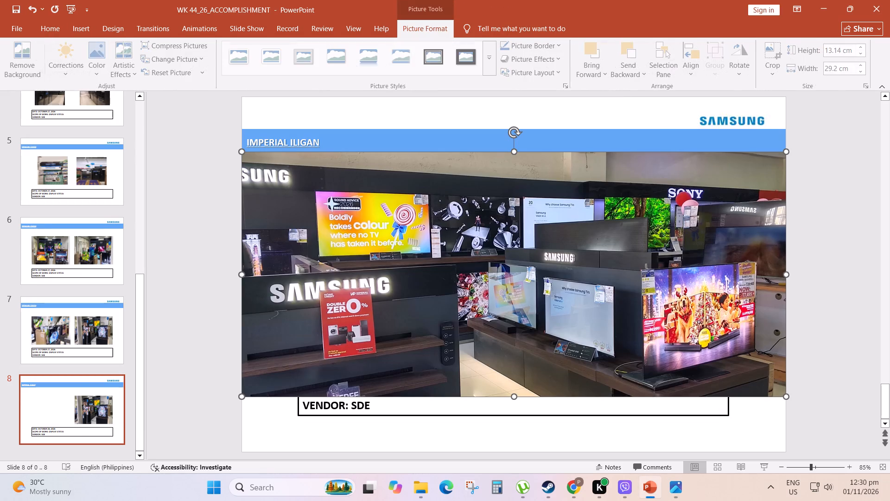
Resize the inserted IMPERIAL ILIGAN picture to about 8.08 cm high and 10.8 cm wide and place it in the slide's left half.
{"action": "left_click_drag", "start_coordinate": [512, 153], "coordinate": [525, 200]}
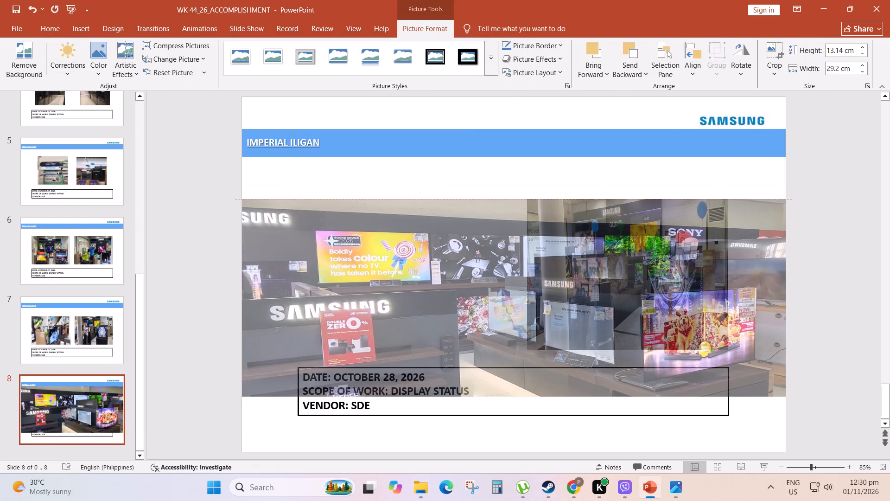
{"action": "left_click_drag", "start_coordinate": [525, 200], "coordinate": [525, 199]}
{"action": "left_click_drag", "start_coordinate": [515, 398], "coordinate": [524, 345]}
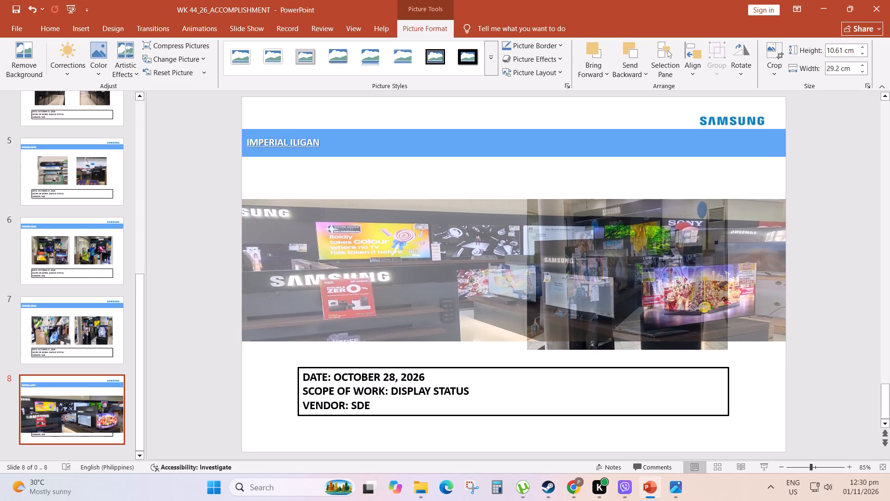
{"action": "left_click_drag", "start_coordinate": [524, 345], "coordinate": [524, 351]}
{"action": "left_click_drag", "start_coordinate": [788, 277], "coordinate": [785, 277]}
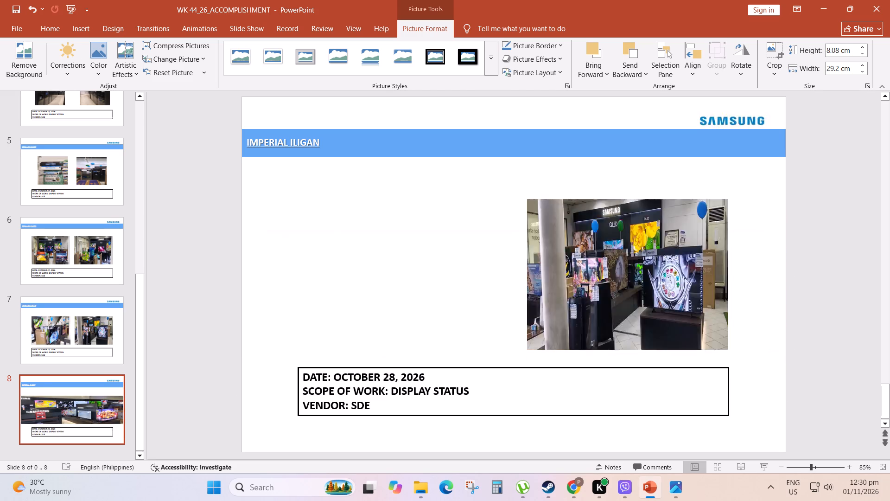
{"action": "left_click_drag", "start_coordinate": [785, 277], "coordinate": [724, 284]}
{"action": "left_click_drag", "start_coordinate": [240, 275], "coordinate": [243, 276]}
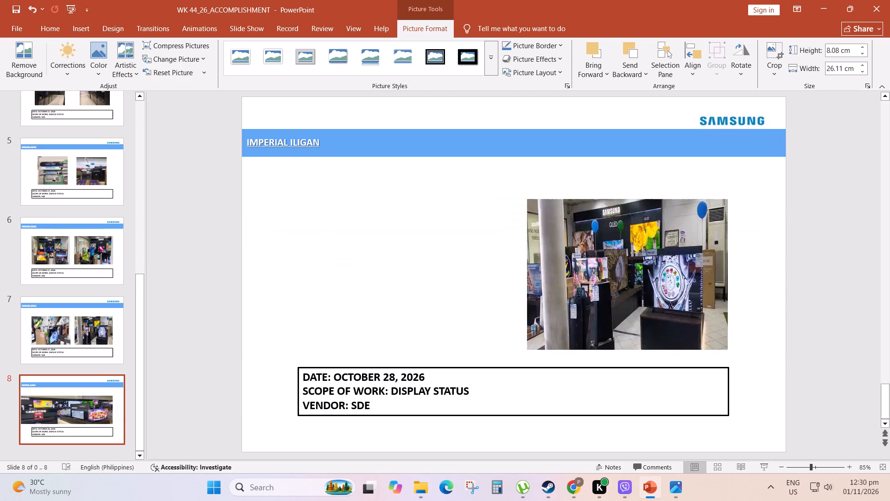
{"action": "left_click_drag", "start_coordinate": [243, 276], "coordinate": [526, 283]}
{"action": "left_click_drag", "start_coordinate": [625, 276], "coordinate": [406, 274]}
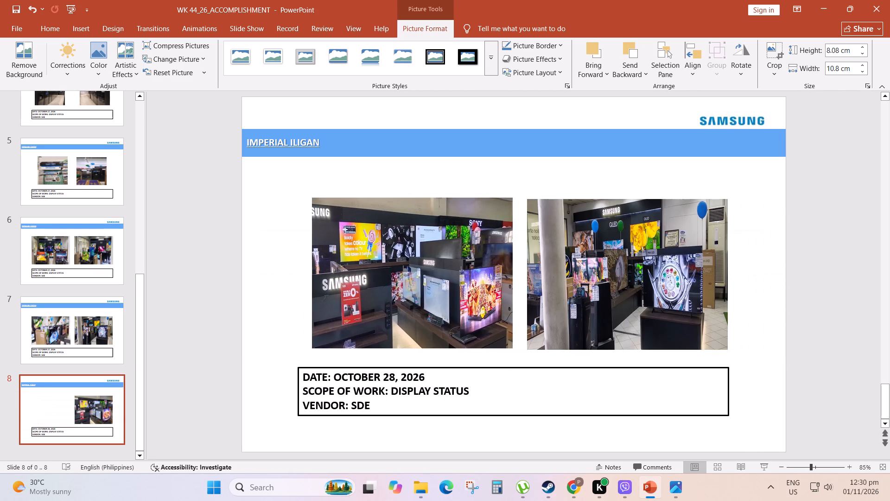
{"action": "left_click_drag", "start_coordinate": [406, 274], "coordinate": [395, 276]}
Replace the right picture on slide 8 with photo IMG_20261028_100236_327 from the Photos app.
{"action": "left_click", "coordinate": [579, 275]}
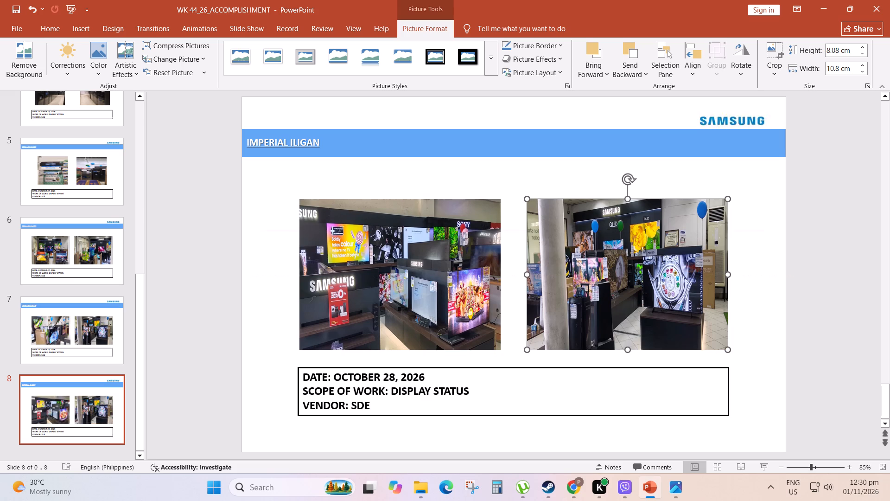
{"action": "key", "text": "Delete"}
{"action": "left_click", "coordinate": [683, 489]}
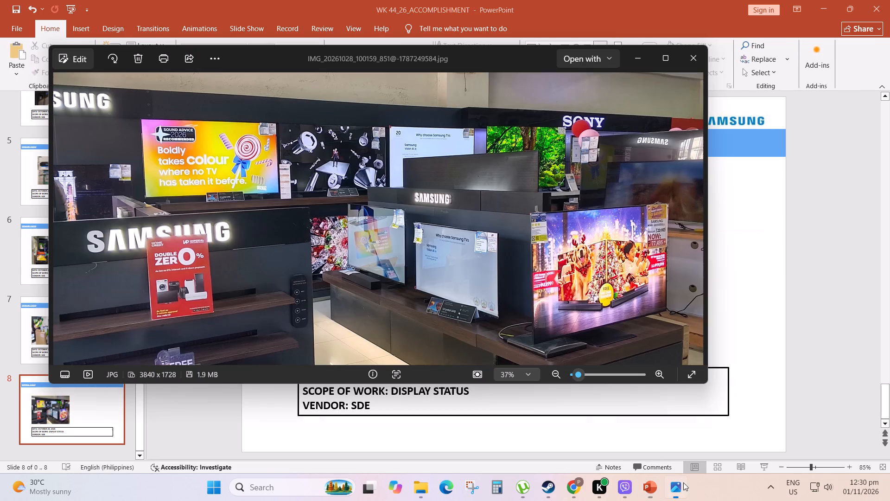
{"action": "left_click", "coordinate": [688, 228]}
{"action": "left_click_drag", "start_coordinate": [343, 239], "coordinate": [701, 227]}
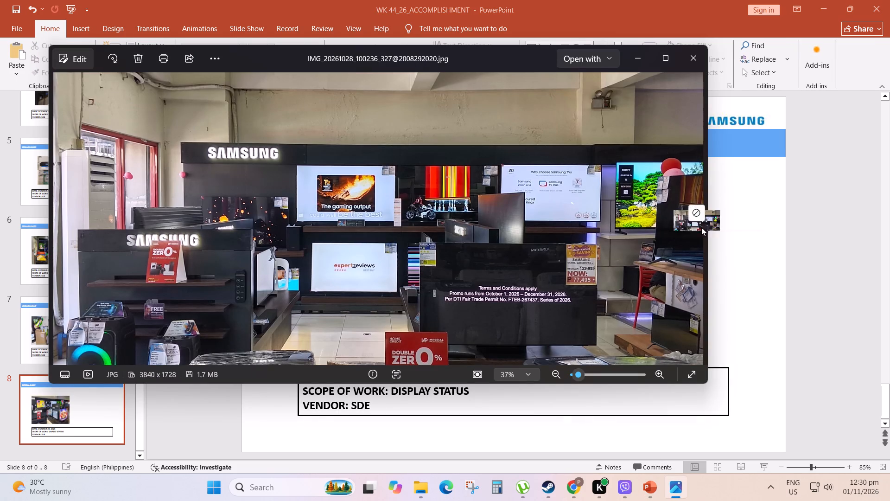
{"action": "left_click_drag", "start_coordinate": [701, 227], "coordinate": [763, 246]}
Resize the inserted store photo to about 8.08 cm high and 10.89 cm wide and place it in slide 8's right half.
{"action": "left_click_drag", "start_coordinate": [515, 151], "coordinate": [521, 198]}
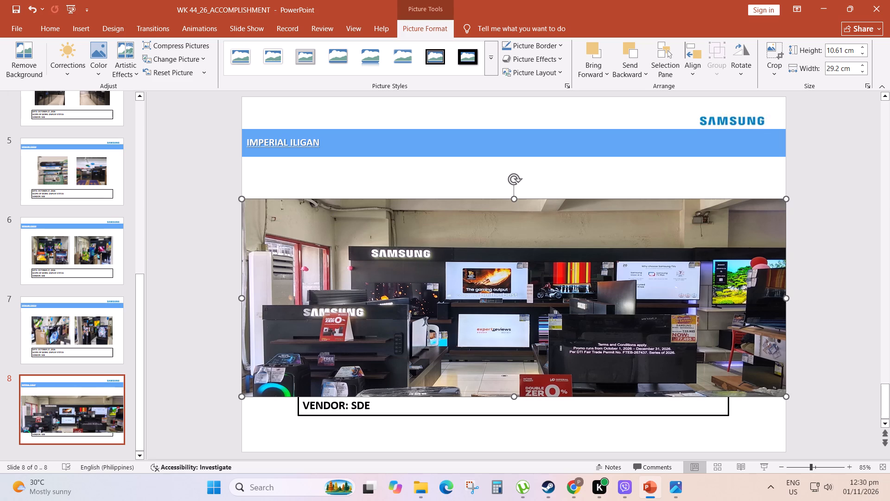
{"action": "left_click_drag", "start_coordinate": [512, 398], "coordinate": [516, 343]}
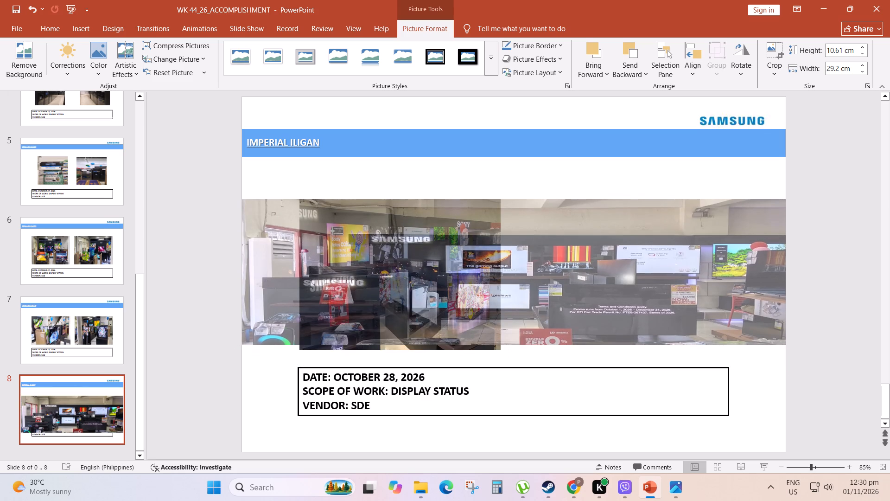
{"action": "left_click_drag", "start_coordinate": [516, 343], "coordinate": [516, 351]}
{"action": "left_click_drag", "start_coordinate": [240, 275], "coordinate": [295, 277]}
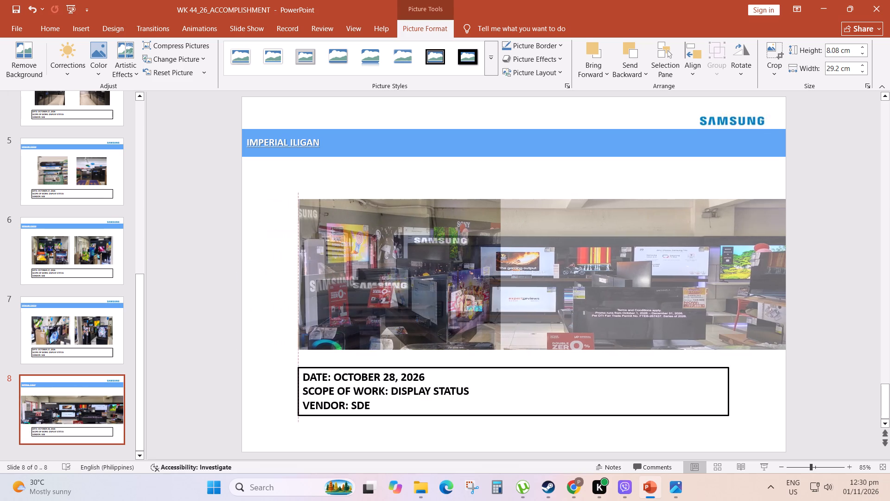
{"action": "left_click_drag", "start_coordinate": [295, 277], "coordinate": [299, 278]}
{"action": "left_click_drag", "start_coordinate": [788, 275], "coordinate": [785, 276]}
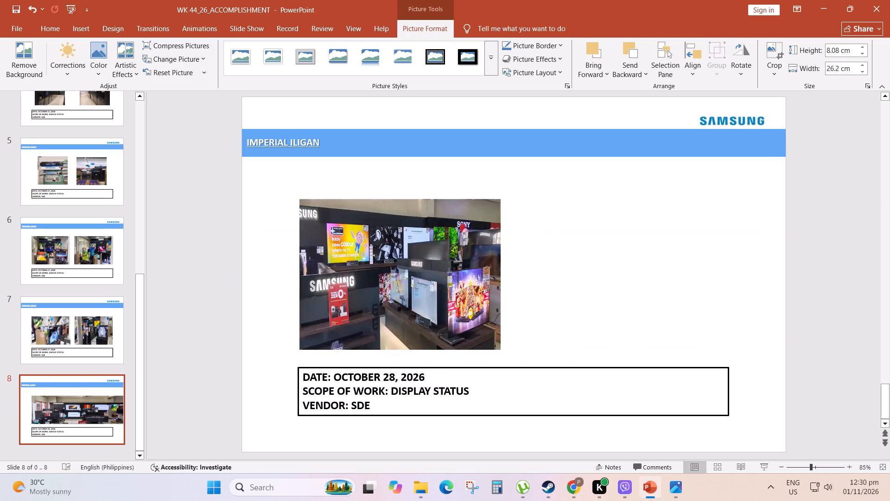
{"action": "left_click_drag", "start_coordinate": [785, 276], "coordinate": [503, 287]}
{"action": "left_click_drag", "start_coordinate": [413, 280], "coordinate": [630, 289]}
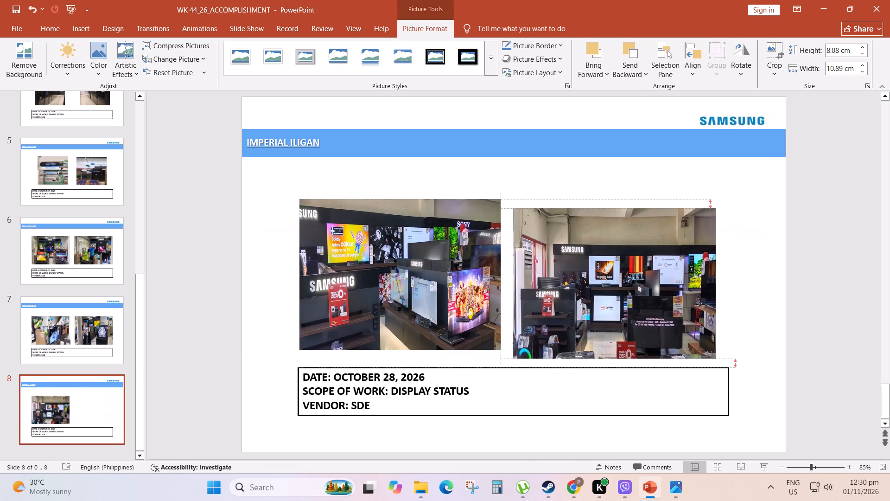
{"action": "left_click_drag", "start_coordinate": [630, 289], "coordinate": [637, 278]}
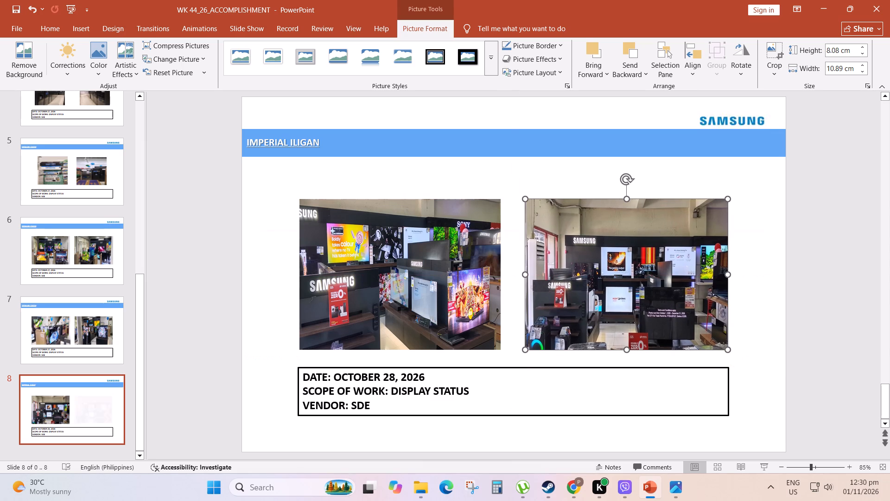
Duplicate slide 8, the IMPERIAL ILIGAN slide.
{"action": "right_click", "coordinate": [117, 422]}
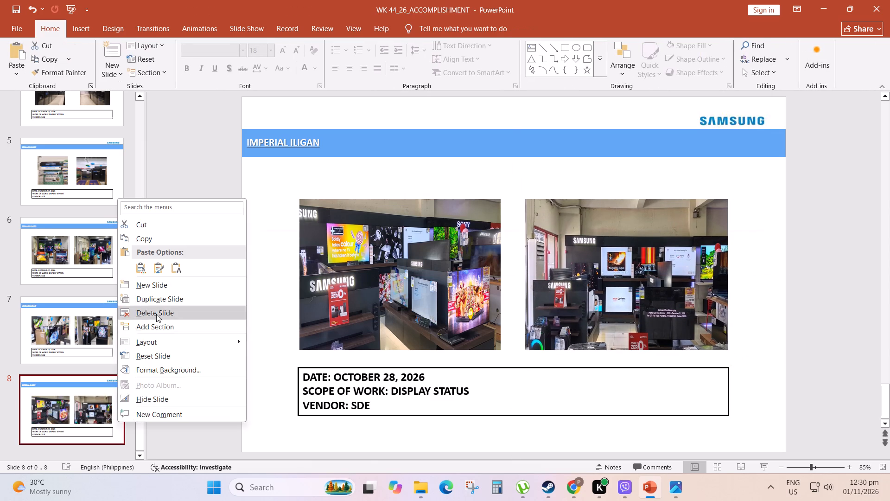
{"action": "left_click", "coordinate": [158, 300]}
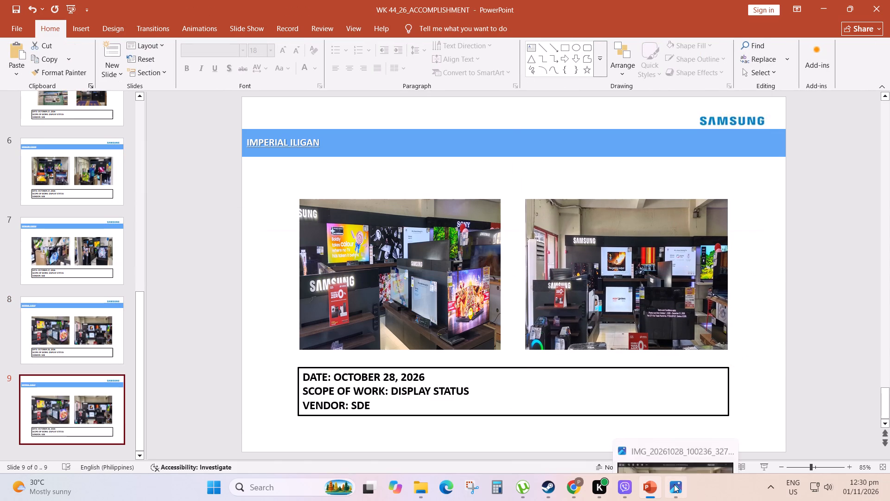
Replace the left picture on slide 9 with washing machine photo IMG_20261028_100327_317 from the Photos app.
{"action": "left_click", "coordinate": [674, 484]}
{"action": "left_click", "coordinate": [692, 223]}
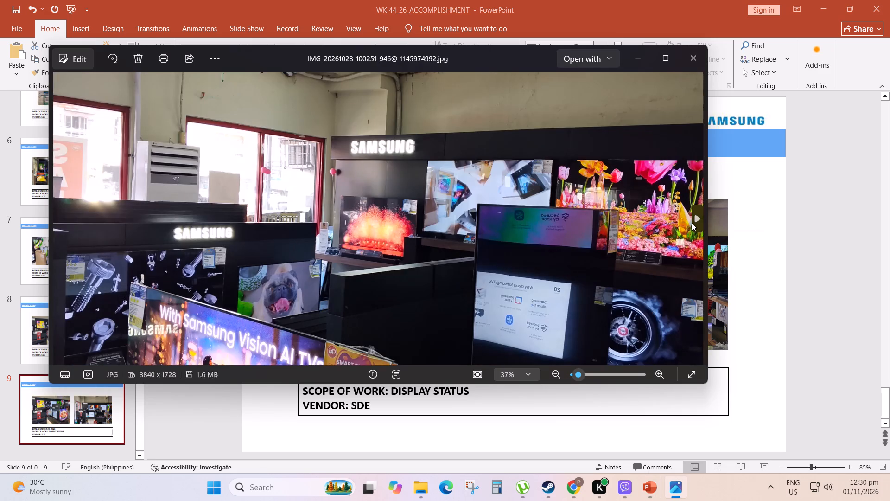
{"action": "left_click", "coordinate": [692, 223]}
{"action": "left_click_drag", "start_coordinate": [309, 216], "coordinate": [436, 169]}
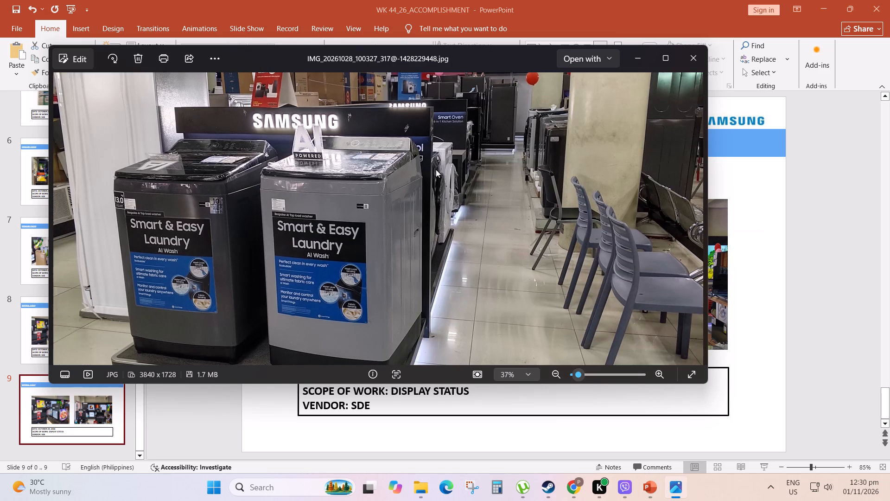
{"action": "left_click_drag", "start_coordinate": [436, 169], "coordinate": [798, 228]}
{"action": "left_click_drag", "start_coordinate": [570, 234], "coordinate": [565, 329]}
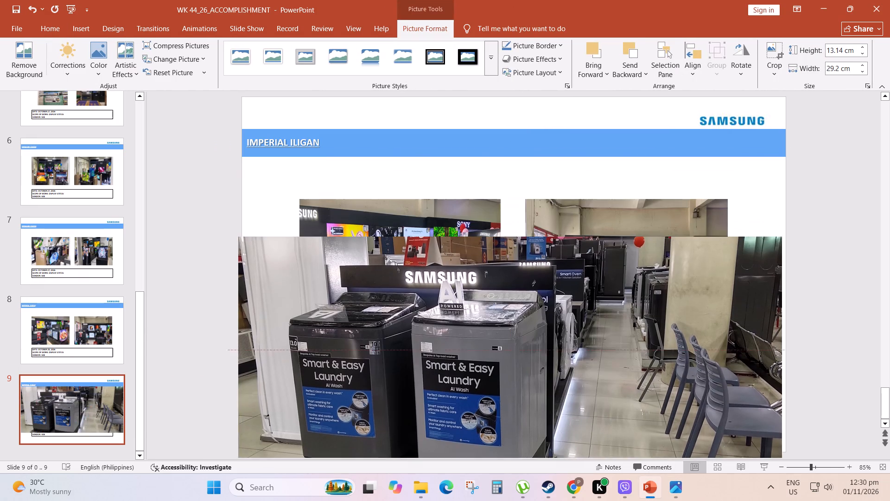
{"action": "left_click_drag", "start_coordinate": [565, 329], "coordinate": [564, 337]}
{"action": "left_click", "coordinate": [458, 232]}
{"action": "key", "text": "Delete"}
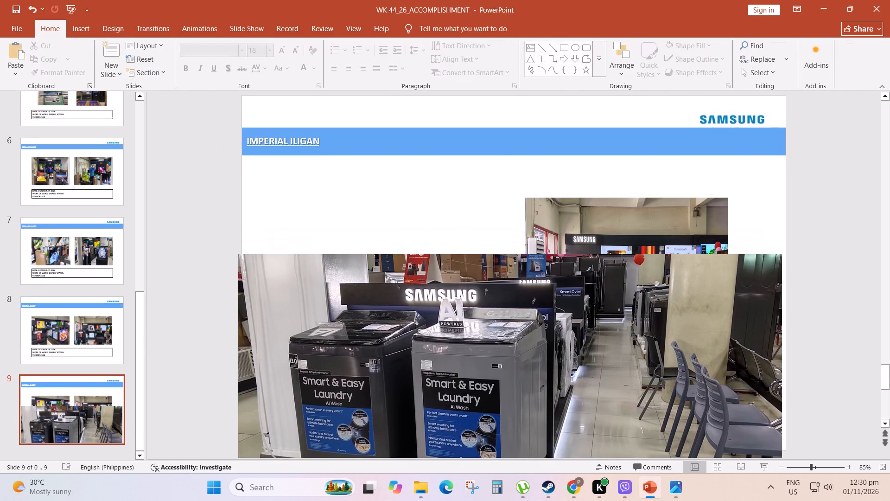
Resize the washing machine photo to match the adjacent picture's height and width and place it in slide 9's left half.
{"action": "left_click_drag", "start_coordinate": [528, 343], "coordinate": [533, 230]}
{"action": "left_click_drag", "start_coordinate": [514, 142], "coordinate": [524, 198]}
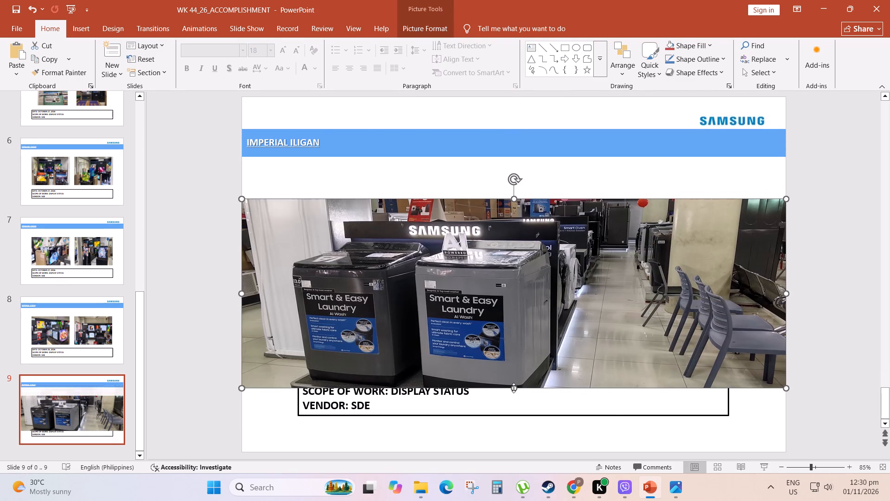
{"action": "left_click_drag", "start_coordinate": [515, 389], "coordinate": [530, 348]}
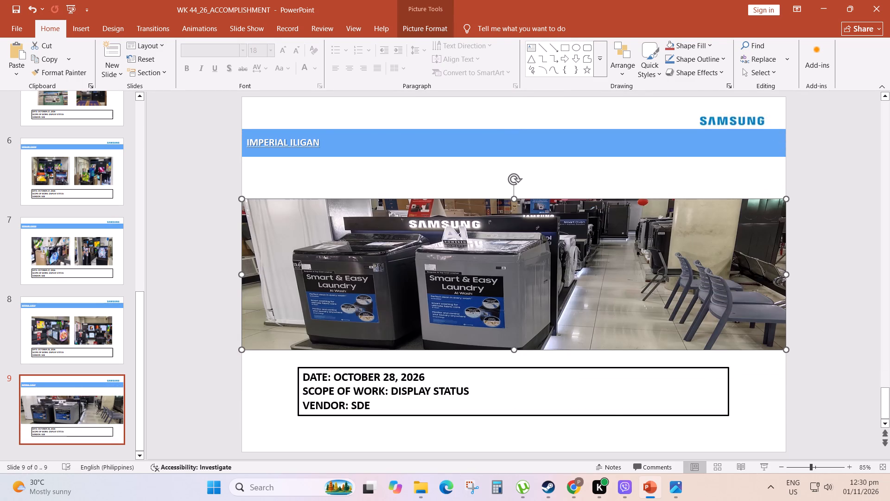
{"action": "left_click_drag", "start_coordinate": [788, 275], "coordinate": [728, 281]}
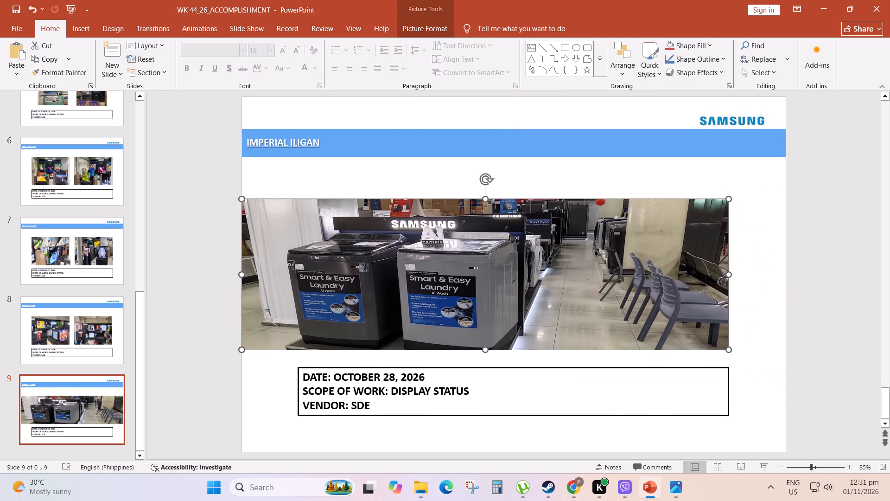
{"action": "left_click_drag", "start_coordinate": [241, 275], "coordinate": [491, 280]}
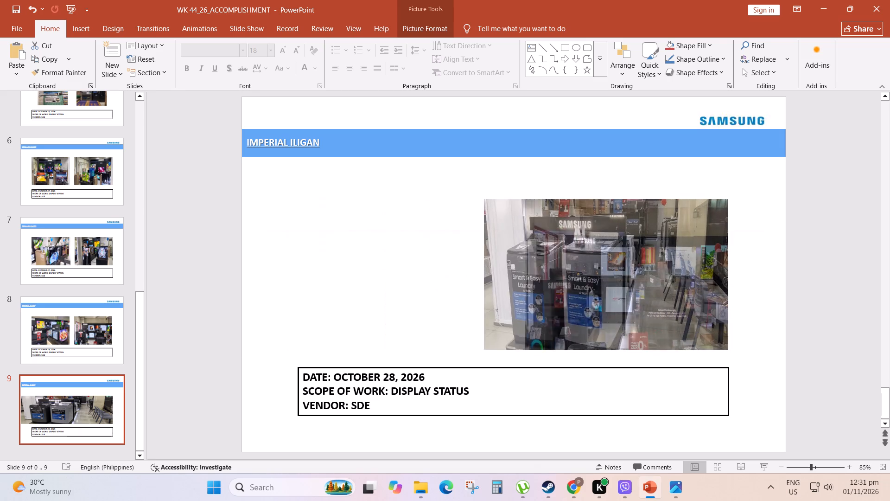
{"action": "left_click_drag", "start_coordinate": [491, 280], "coordinate": [527, 288]}
{"action": "left_click_drag", "start_coordinate": [623, 274], "coordinate": [412, 268]}
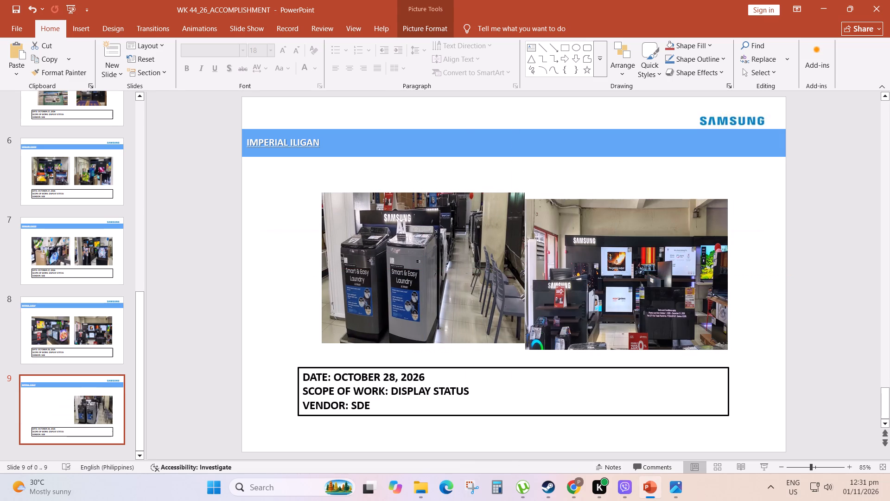
{"action": "left_click_drag", "start_coordinate": [412, 268], "coordinate": [400, 273]}
Replace the right picture on slide 9 with photo IMG_20261028_100333_156 from the Photos app.
{"action": "left_click", "coordinate": [603, 278]}
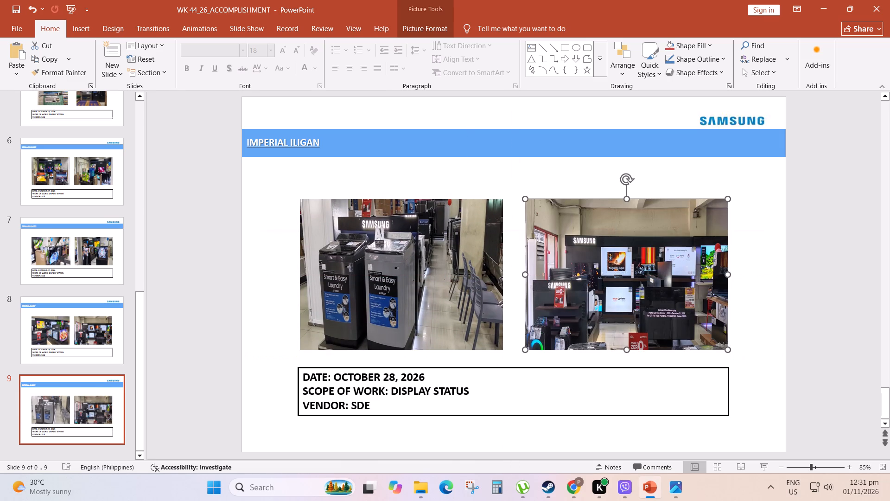
{"action": "key", "text": "Delete"}
{"action": "left_click", "coordinate": [680, 488]}
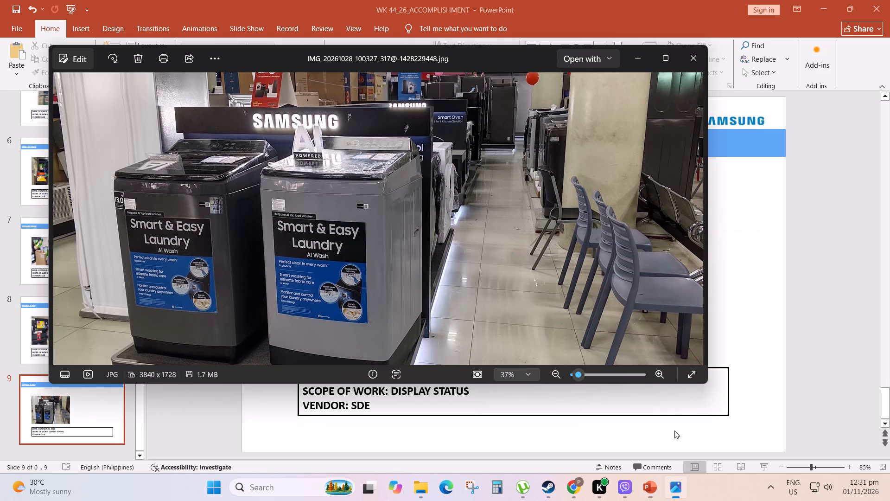
{"action": "left_click", "coordinate": [695, 249]}
{"action": "left_click_drag", "start_coordinate": [336, 231], "coordinate": [731, 219]}
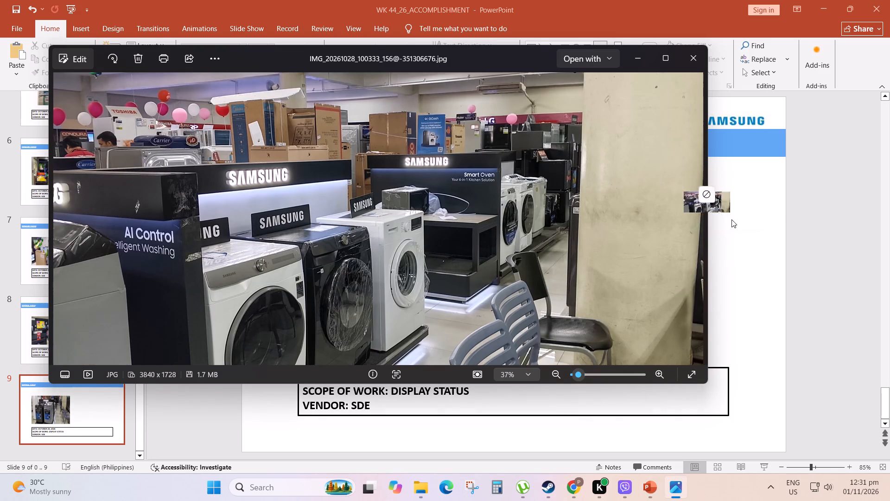
{"action": "left_click_drag", "start_coordinate": [731, 219], "coordinate": [763, 232]}
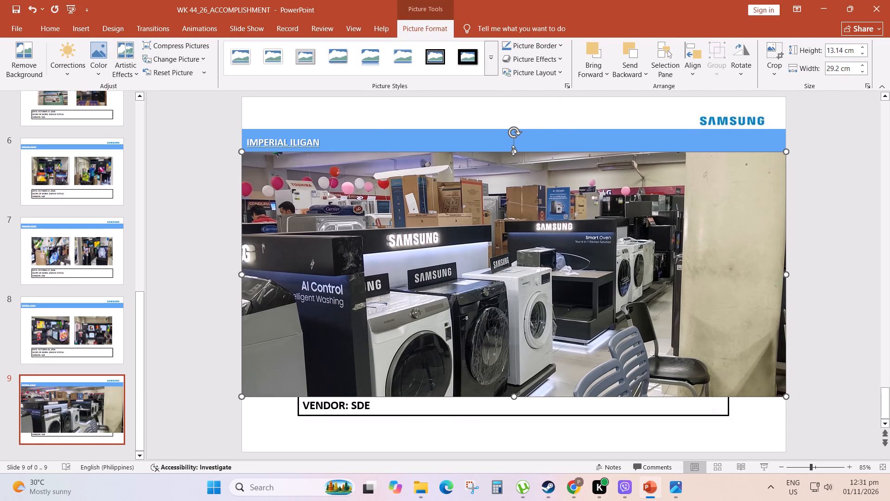
Resize the inserted appliance photo to about 8.08 cm high and 11.03 cm wide and place it in slide 9's right half.
{"action": "left_click_drag", "start_coordinate": [513, 150], "coordinate": [532, 198]}
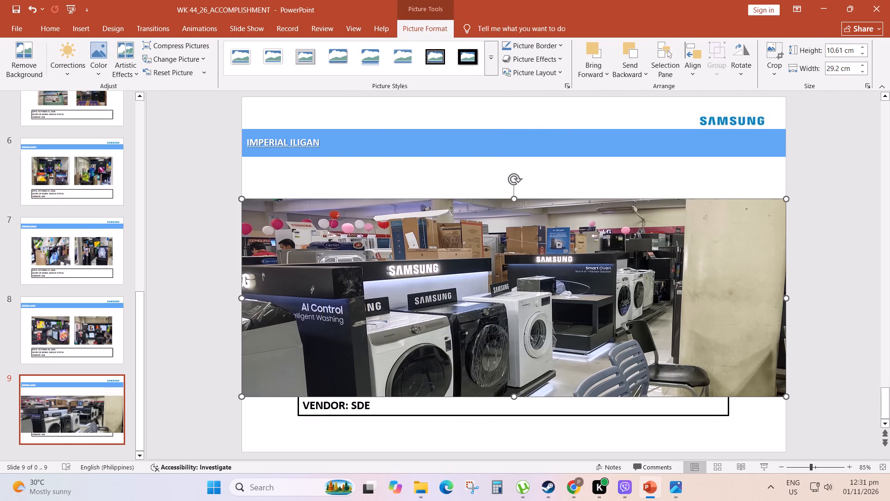
{"action": "left_click_drag", "start_coordinate": [516, 395], "coordinate": [522, 348]}
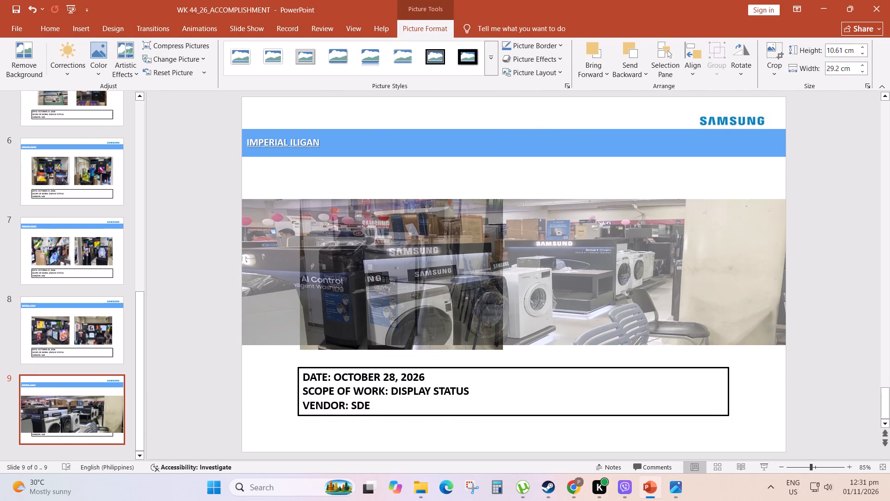
{"action": "left_click_drag", "start_coordinate": [522, 348], "coordinate": [525, 349]}
{"action": "left_click_drag", "start_coordinate": [242, 274], "coordinate": [293, 275]}
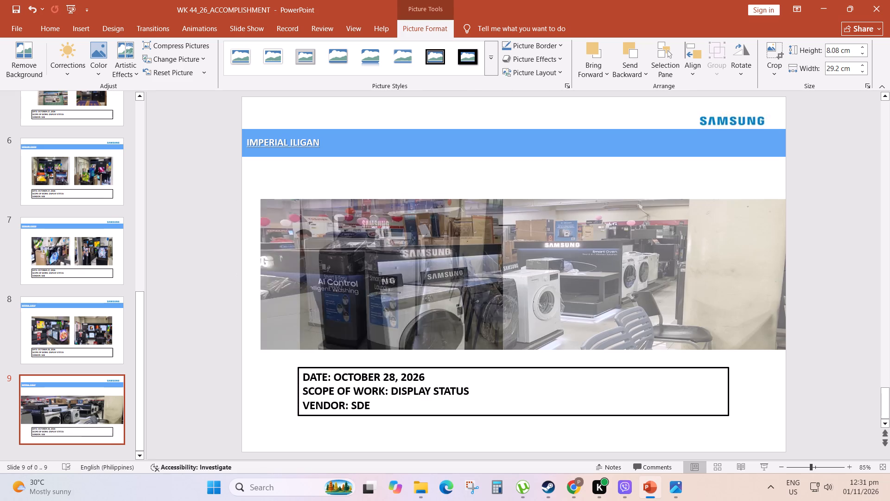
{"action": "left_click_drag", "start_coordinate": [293, 275], "coordinate": [298, 275]}
{"action": "left_click_drag", "start_coordinate": [786, 276], "coordinate": [742, 276]}
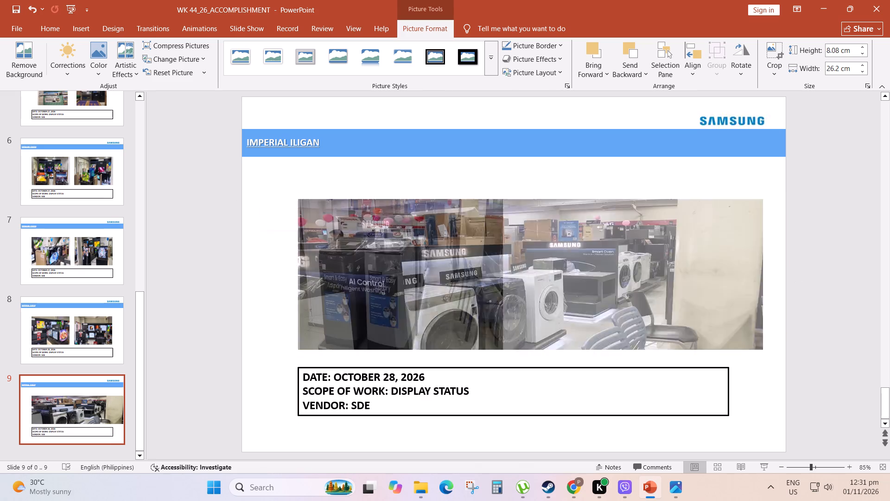
{"action": "left_click_drag", "start_coordinate": [742, 276], "coordinate": [503, 273]}
{"action": "left_click_drag", "start_coordinate": [418, 270], "coordinate": [569, 273]}
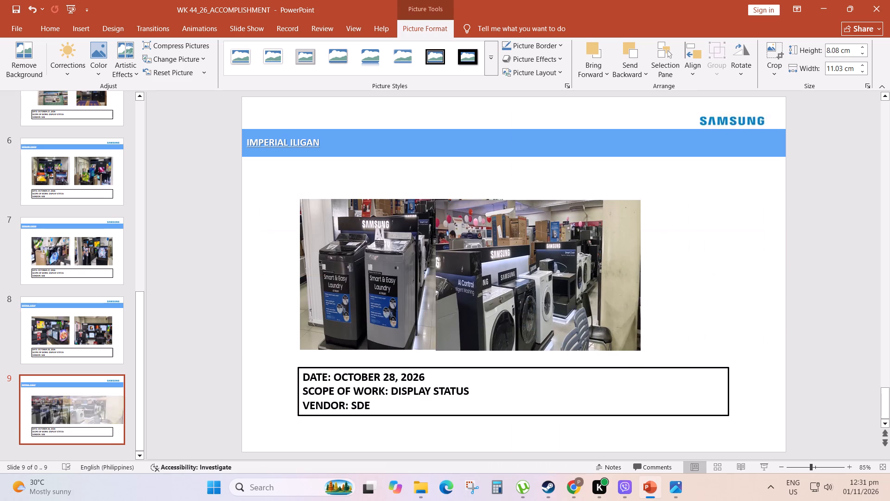
{"action": "left_click_drag", "start_coordinate": [569, 273], "coordinate": [640, 273]}
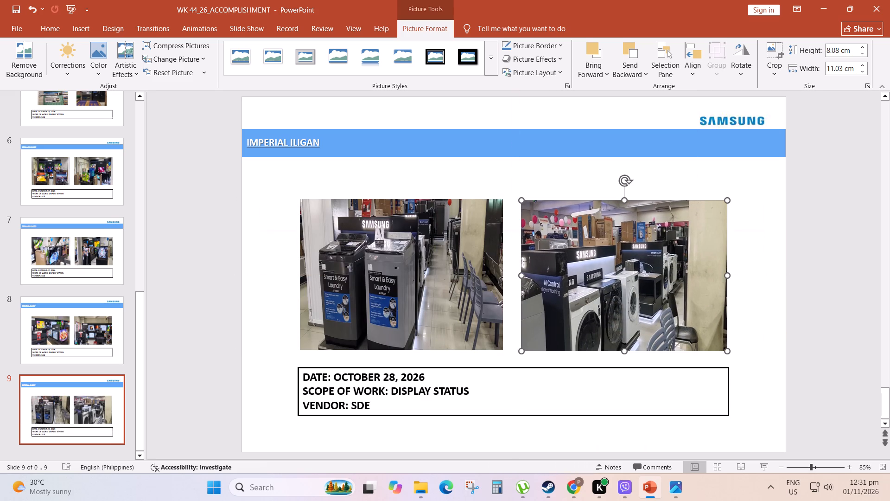
Duplicate slide 9, the IMPERIAL ILIGAN slide with the washing machine photos.
{"action": "right_click", "coordinate": [118, 392]}
{"action": "left_click", "coordinate": [194, 266]}
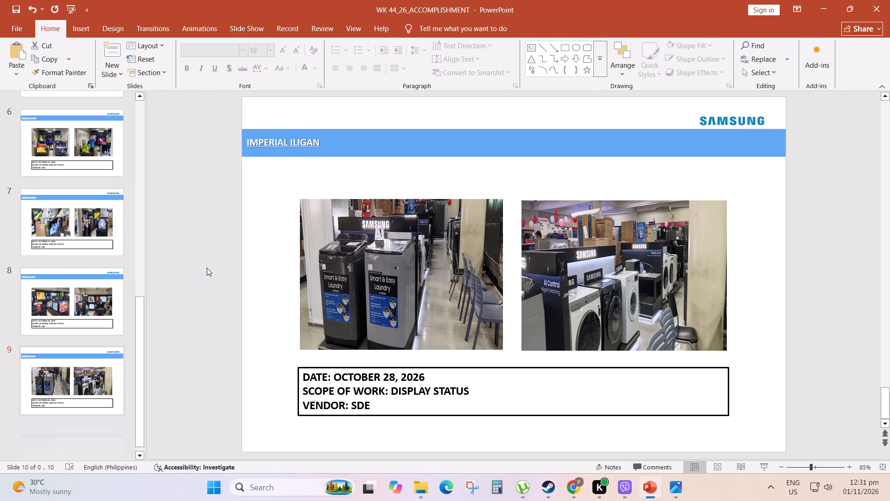
Insert photo IMG_20261028_100435_886 from the Photos app onto slide 10.
{"action": "left_click", "coordinate": [682, 490]}
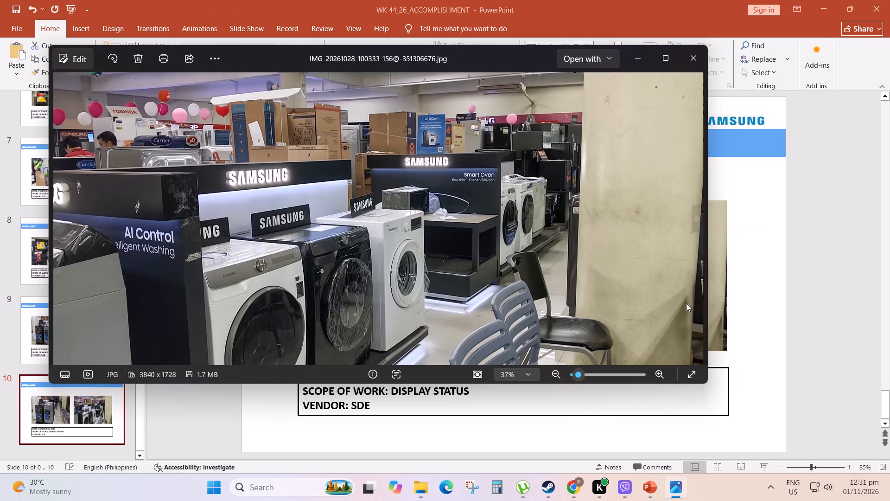
{"action": "left_click", "coordinate": [682, 237]}
{"action": "left_click", "coordinate": [682, 237]}
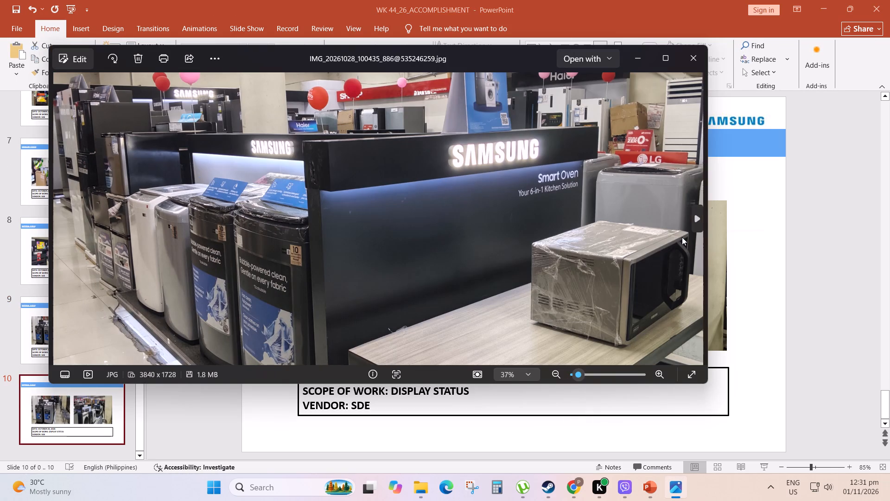
{"action": "left_click_drag", "start_coordinate": [274, 254], "coordinate": [825, 258]}
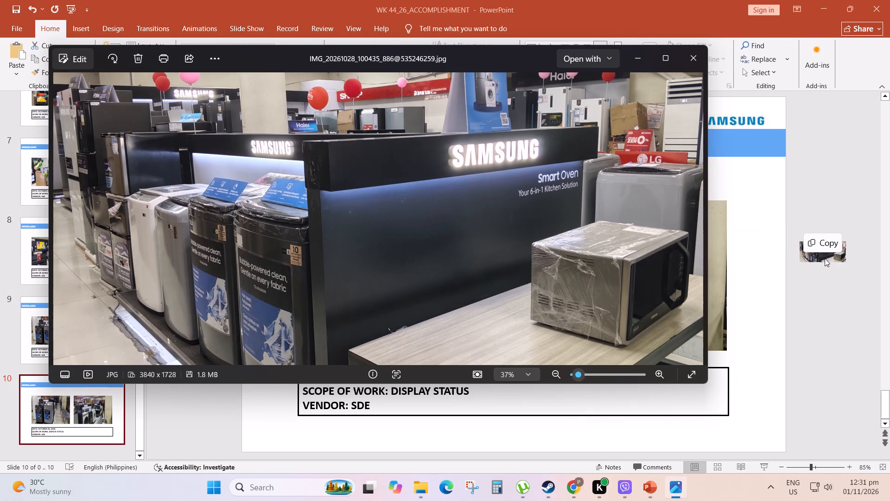
{"action": "left_click_drag", "start_coordinate": [825, 258], "coordinate": [826, 259]}
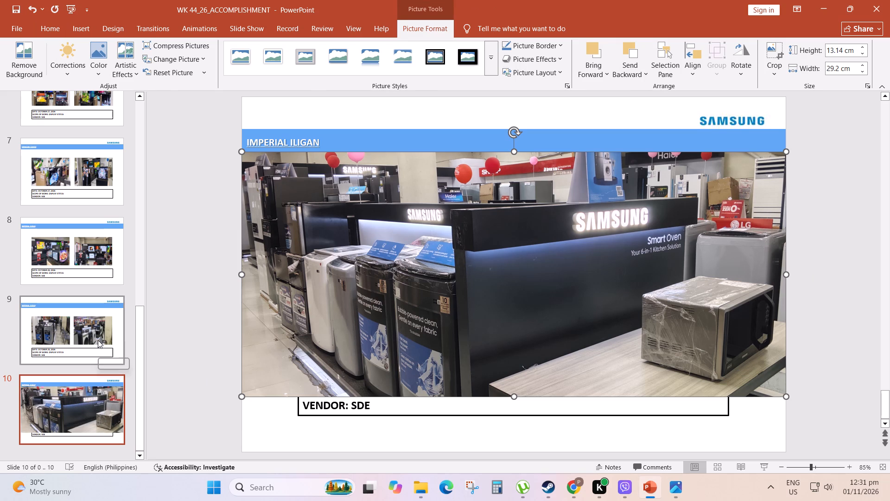
Shrink the inserted photo on slide 10 enough to uncover the old left picture, and delete that old picture.
{"action": "left_click_drag", "start_coordinate": [514, 152], "coordinate": [507, 242]}
{"action": "left_click", "coordinate": [451, 218]}
{"action": "key", "text": "Delete"}
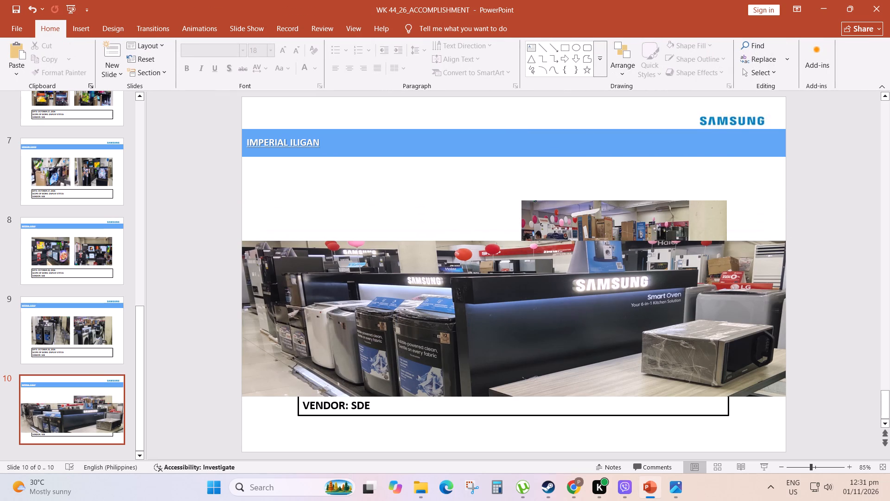
Resize slide 10's inserted Samsung display photo to match the right picture's size and place it in the left half.
{"action": "left_click", "coordinate": [506, 274]}
{"action": "left_click_drag", "start_coordinate": [514, 239], "coordinate": [522, 199]}
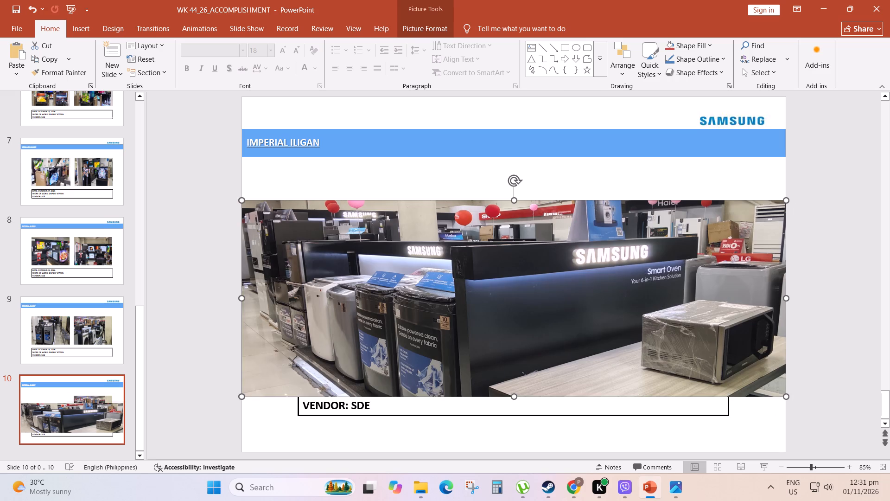
{"action": "left_click_drag", "start_coordinate": [515, 395], "coordinate": [529, 349]}
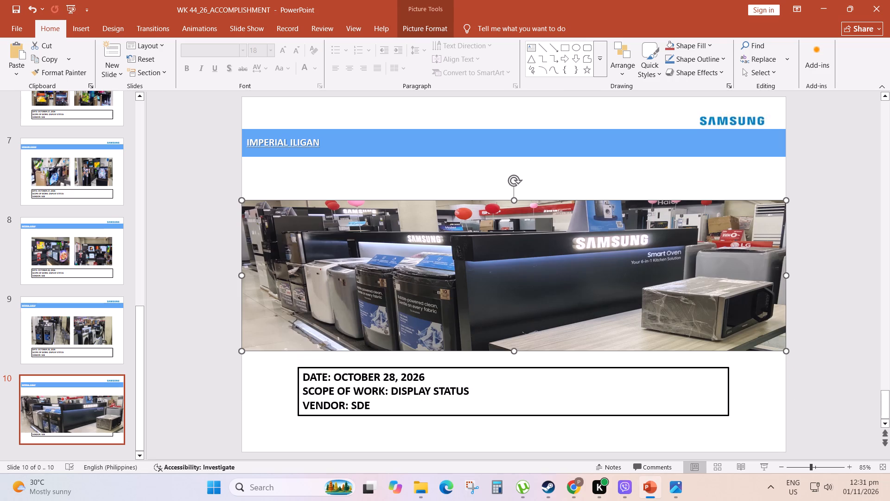
{"action": "left_click_drag", "start_coordinate": [788, 274], "coordinate": [731, 275]}
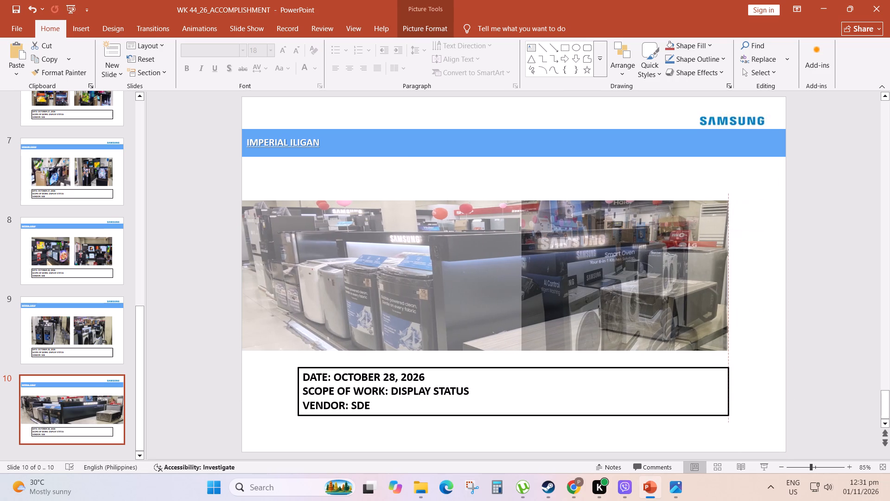
{"action": "left_click_drag", "start_coordinate": [731, 275], "coordinate": [730, 275]}
{"action": "left_click_drag", "start_coordinate": [241, 276], "coordinate": [496, 276]}
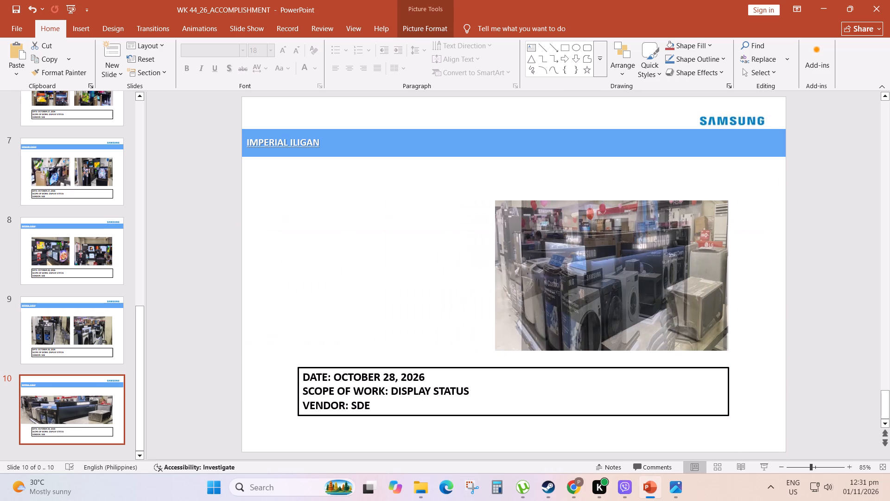
{"action": "left_click_drag", "start_coordinate": [496, 276], "coordinate": [521, 277]}
{"action": "left_click_drag", "start_coordinate": [629, 273], "coordinate": [409, 273]}
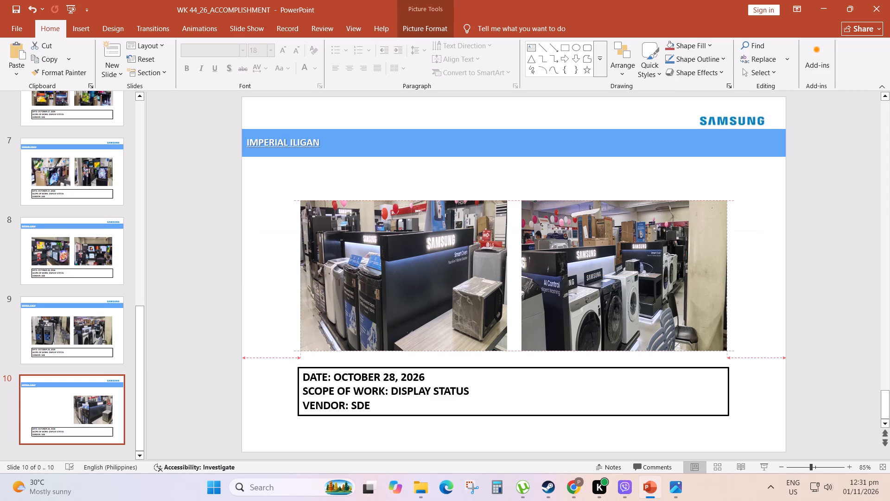
{"action": "left_click_drag", "start_coordinate": [409, 273], "coordinate": [408, 273]}
Replace the right picture on slide 10 with photo IMG_20261028_100451_091 from the Photos app.
{"action": "left_click", "coordinate": [615, 274]}
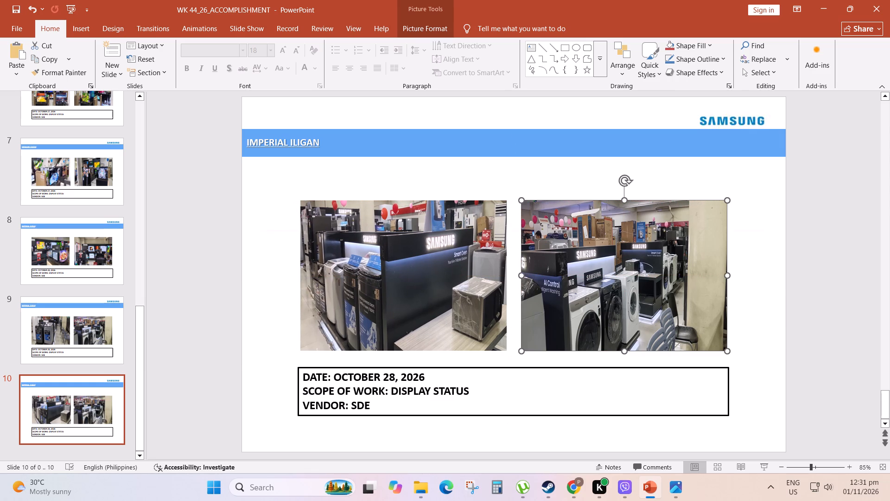
{"action": "key", "text": "Delete"}
{"action": "left_click", "coordinate": [674, 489]}
{"action": "left_click", "coordinate": [687, 229]}
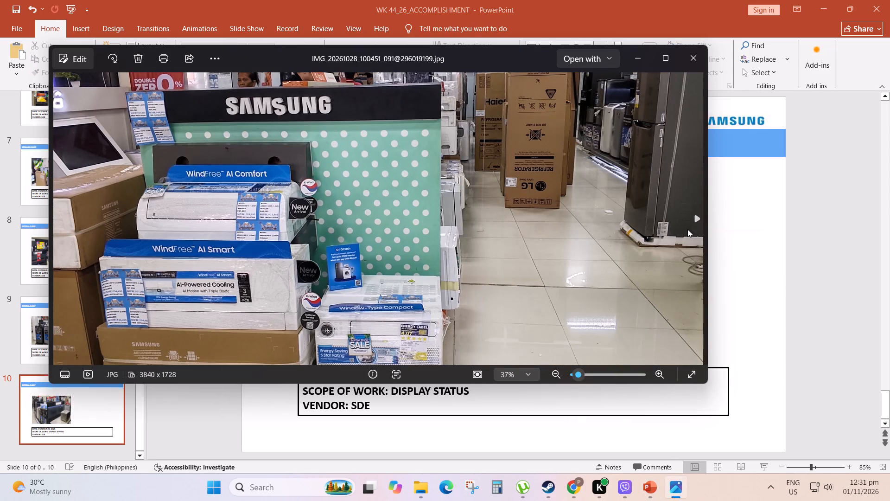
{"action": "left_click_drag", "start_coordinate": [383, 245], "coordinate": [768, 244]}
Resize the inserted air conditioner photo to about 8.08 cm high and 11.1 cm wide and place it in slide 10's right half.
{"action": "left_click_drag", "start_coordinate": [513, 149], "coordinate": [518, 206]}
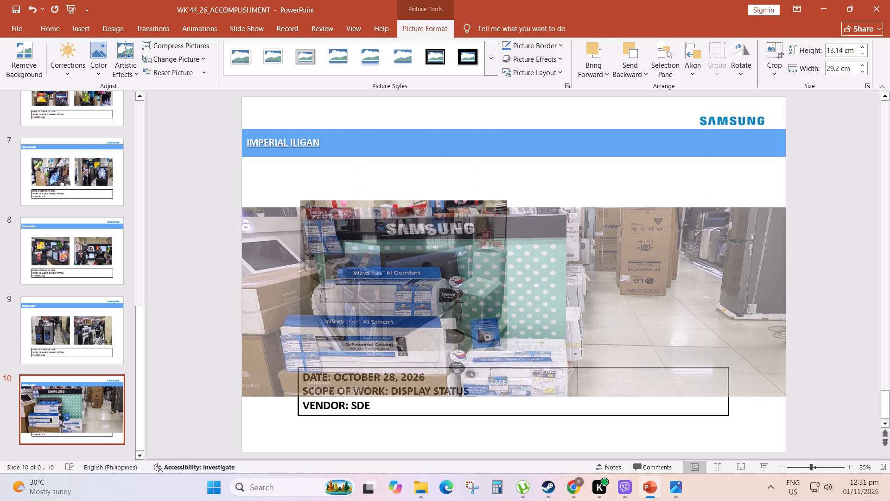
{"action": "left_click_drag", "start_coordinate": [518, 206], "coordinate": [521, 199]}
{"action": "left_click_drag", "start_coordinate": [514, 397], "coordinate": [517, 360]}
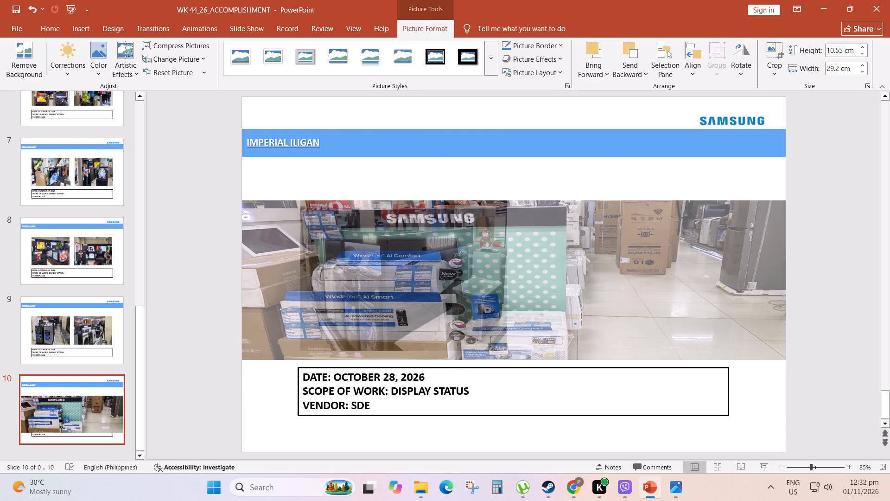
{"action": "left_click_drag", "start_coordinate": [517, 360], "coordinate": [517, 348]}
{"action": "left_click_drag", "start_coordinate": [239, 273], "coordinate": [280, 272]}
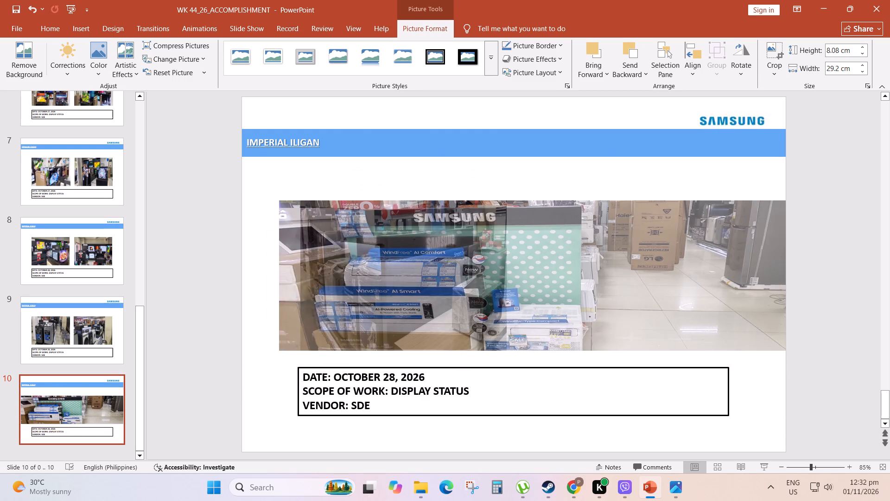
{"action": "left_click_drag", "start_coordinate": [280, 272], "coordinate": [299, 272]}
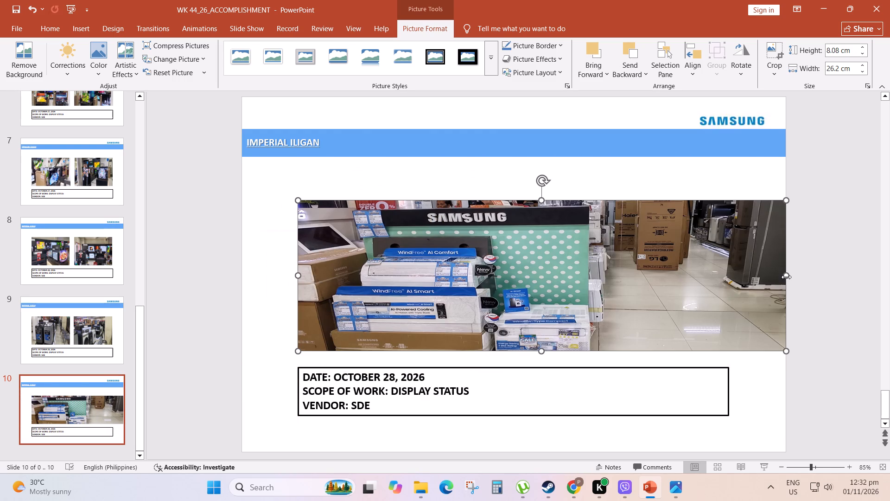
{"action": "left_click_drag", "start_coordinate": [786, 277], "coordinate": [504, 273]}
{"action": "left_click_drag", "start_coordinate": [414, 269], "coordinate": [419, 269]}
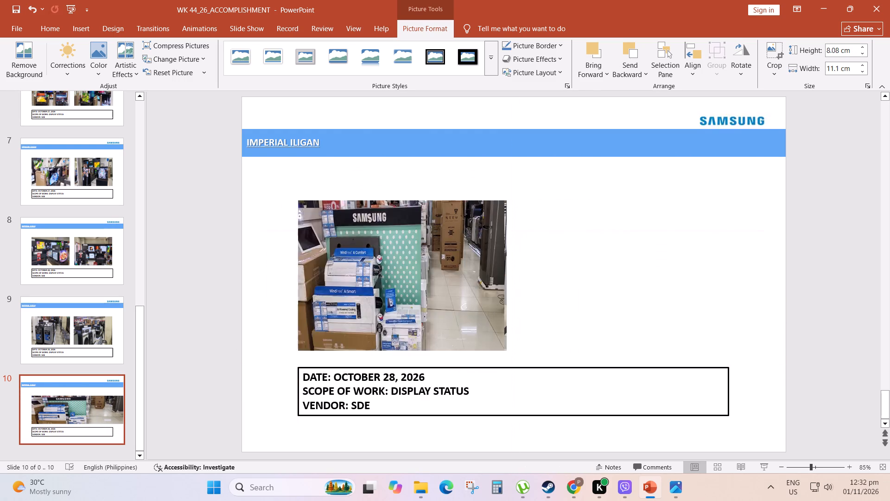
{"action": "left_click_drag", "start_coordinate": [419, 269], "coordinate": [638, 270]}
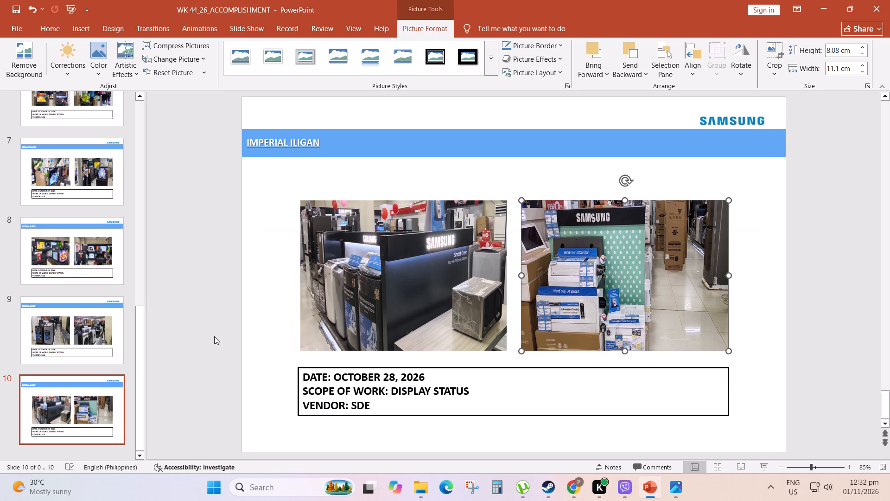
Duplicate slide 10, the IMPERIAL ILIGAN slide with the air conditioner display photo.
{"action": "right_click", "coordinate": [119, 422]}
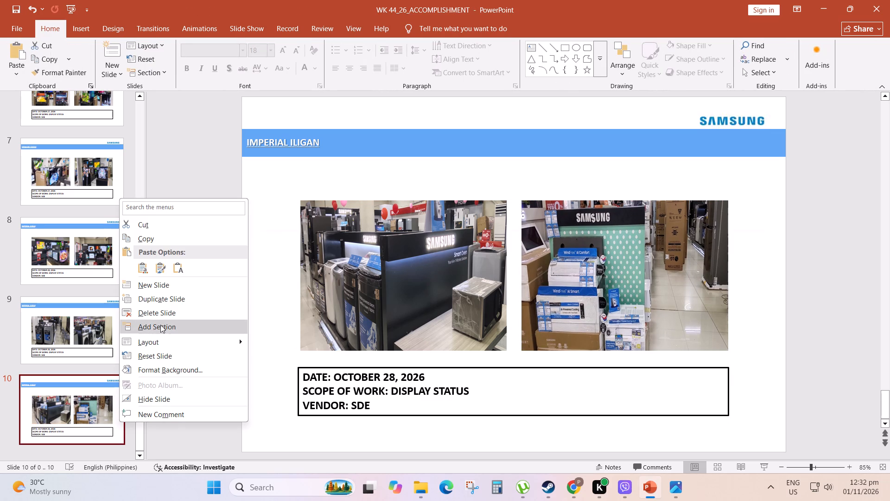
{"action": "left_click", "coordinate": [163, 295]}
{"action": "left_click", "coordinate": [96, 408]}
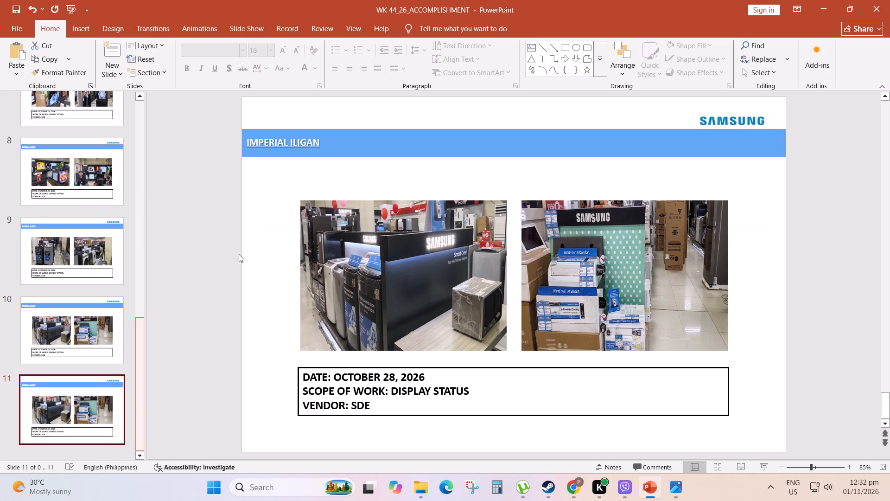
Change slide 11's title to IMPERIAL CARMEN CDO.
{"action": "left_click", "coordinate": [314, 144]}
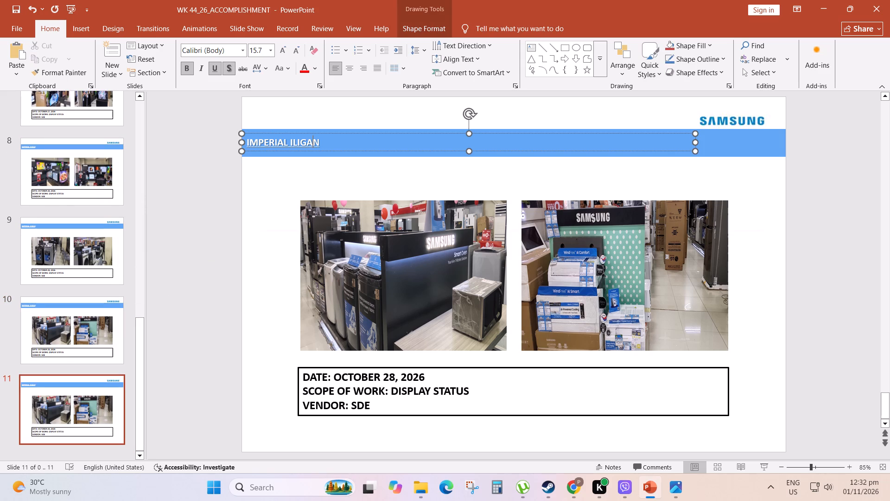
{"action": "left_click", "coordinate": [318, 143]}
{"action": "key", "text": "BackSpace"}
{"action": "key", "text": "BackSpace"}
{"action": "key", "text": "BackSpace"}
{"action": "key", "text": "BackSpace"}
{"action": "key", "text": "BackSpace"}
{"action": "key", "text": "BackSpace"}
{"action": "type", "text": "CARMEN CDO"}
{"action": "left_click", "coordinate": [64, 406]}
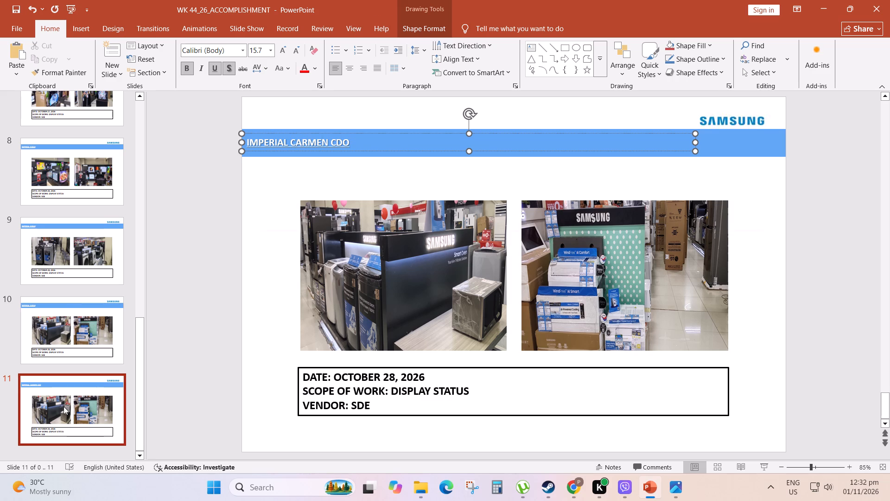
Replace the left picture on slide 11 with photo IMG_20261029_091500_064 from the Photos app.
{"action": "left_click", "coordinate": [345, 324]}
{"action": "key", "text": "Delete"}
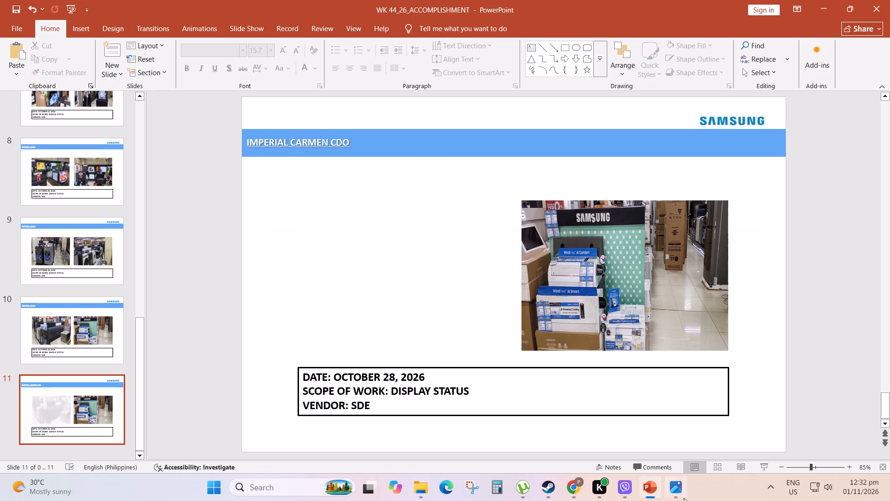
{"action": "left_click", "coordinate": [679, 497]}
{"action": "left_click", "coordinate": [674, 199]}
{"action": "left_click", "coordinate": [673, 231]}
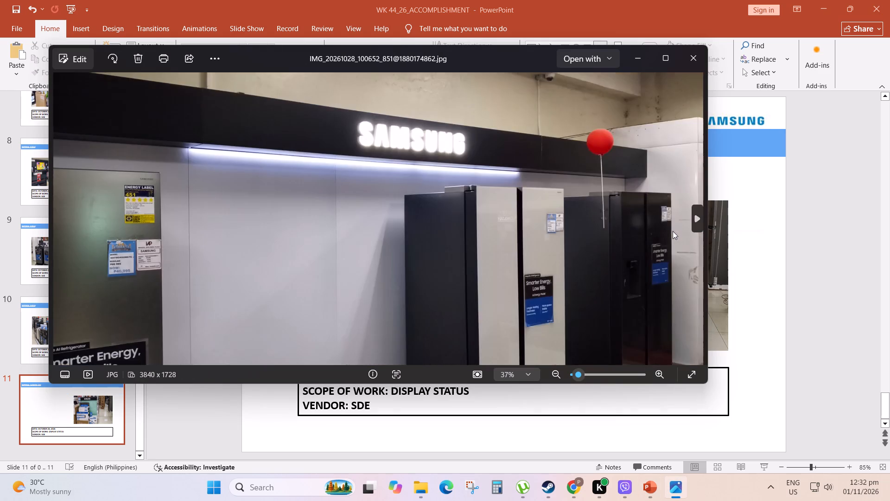
{"action": "double_click", "coordinate": [673, 231]}
{"action": "left_click", "coordinate": [673, 231]}
{"action": "left_click", "coordinate": [673, 231]}
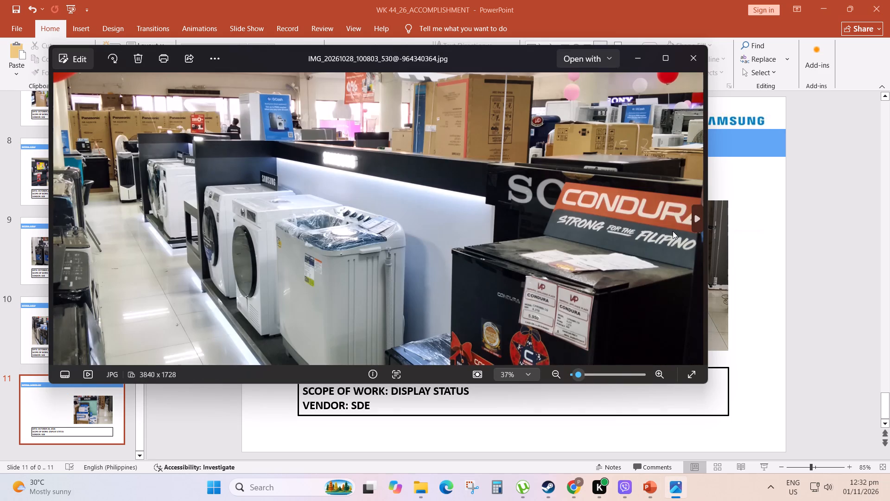
{"action": "left_click", "coordinate": [673, 231]}
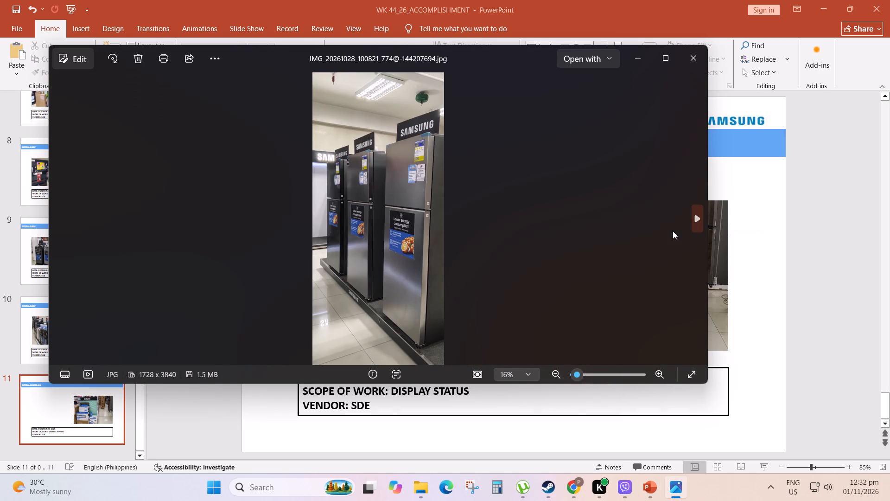
{"action": "double_click", "coordinate": [673, 231]}
{"action": "double_click", "coordinate": [673, 231]}
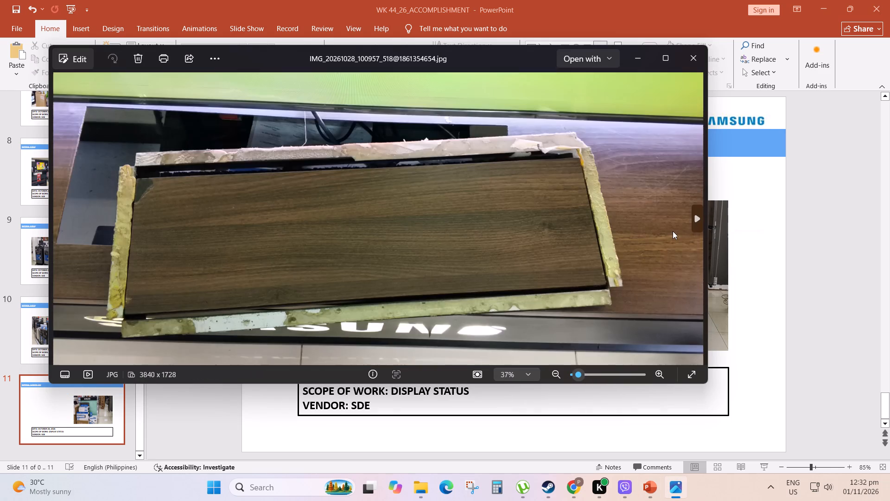
{"action": "left_click", "coordinate": [673, 231]}
{"action": "left_click", "coordinate": [673, 231]}
{"action": "left_click", "coordinate": [673, 231]}
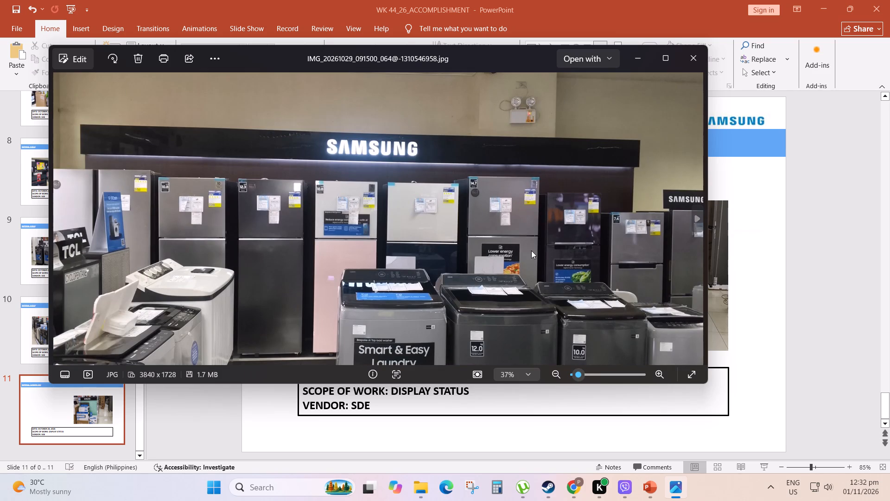
{"action": "left_click", "coordinate": [679, 238]}
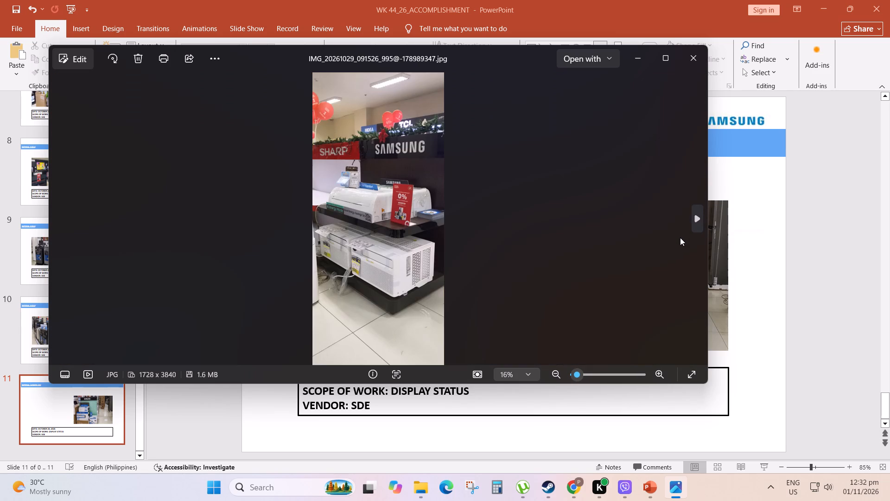
{"action": "left_click", "coordinate": [130, 242]}
{"action": "left_click", "coordinate": [66, 232]}
{"action": "left_click_drag", "start_coordinate": [312, 235], "coordinate": [311, 235]}
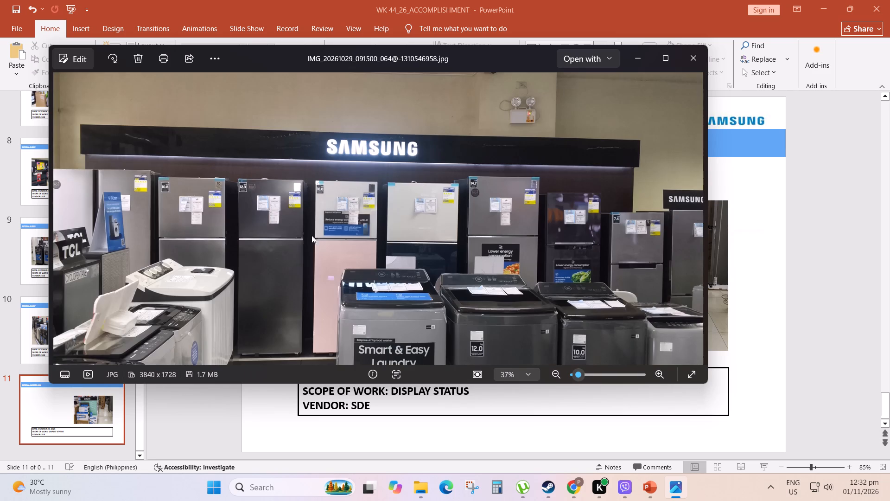
{"action": "left_click_drag", "start_coordinate": [311, 235], "coordinate": [803, 277]}
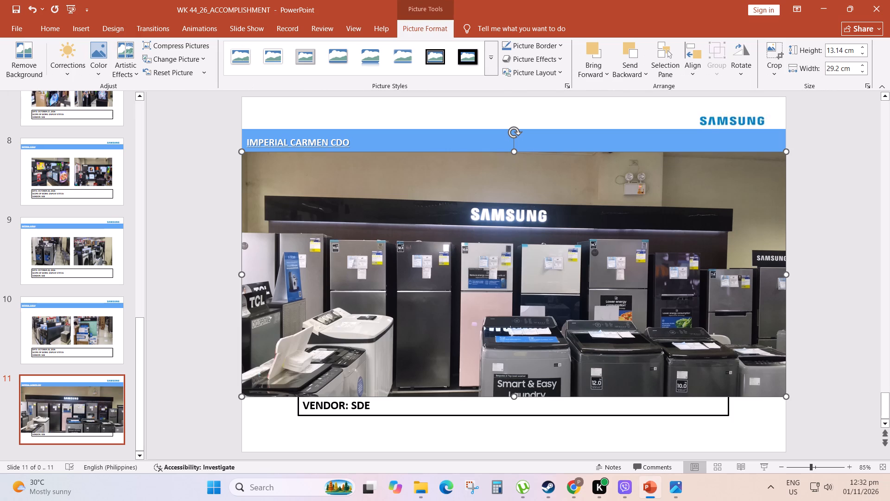
Resize the inserted refrigerator photo to about 8.08 cm high and 11.1 cm wide and place it in slide 11's left half.
{"action": "left_click_drag", "start_coordinate": [515, 152], "coordinate": [545, 199]}
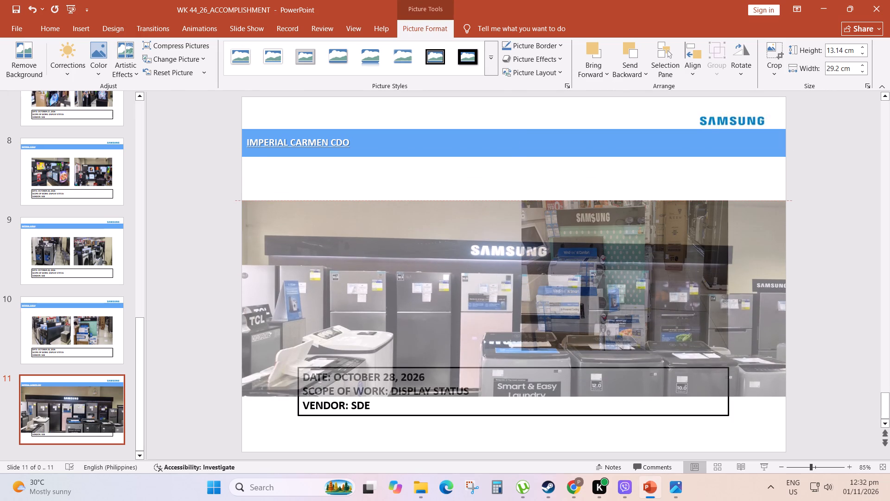
{"action": "left_click_drag", "start_coordinate": [545, 199], "coordinate": [545, 199]}
{"action": "left_click_drag", "start_coordinate": [514, 396], "coordinate": [528, 352]}
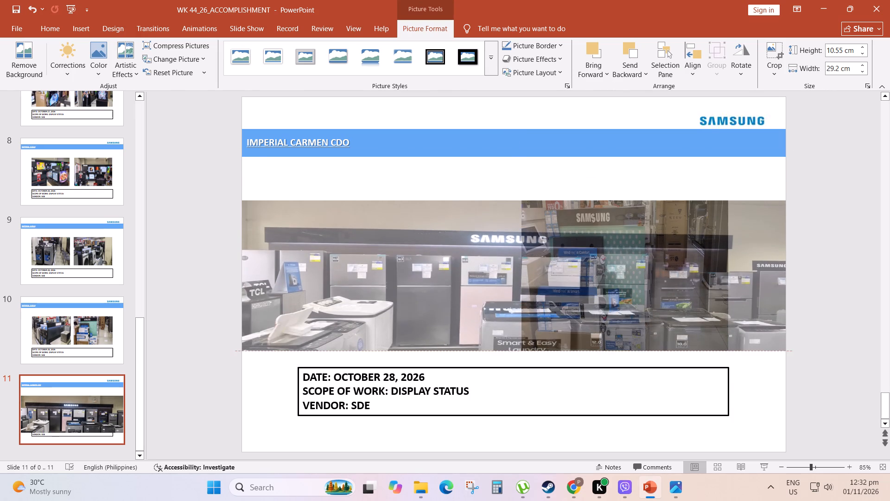
{"action": "left_click_drag", "start_coordinate": [528, 352], "coordinate": [531, 352]}
{"action": "left_click_drag", "start_coordinate": [784, 276], "coordinate": [725, 283]}
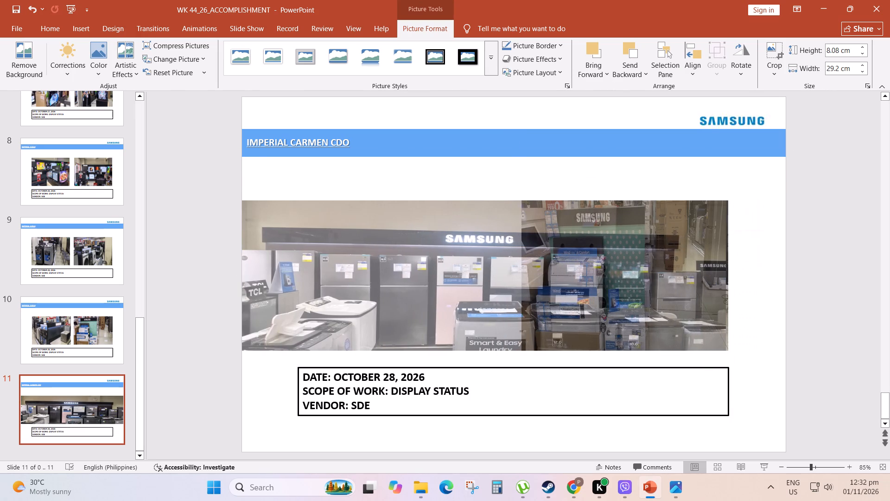
{"action": "left_click_drag", "start_coordinate": [725, 283], "coordinate": [729, 283]}
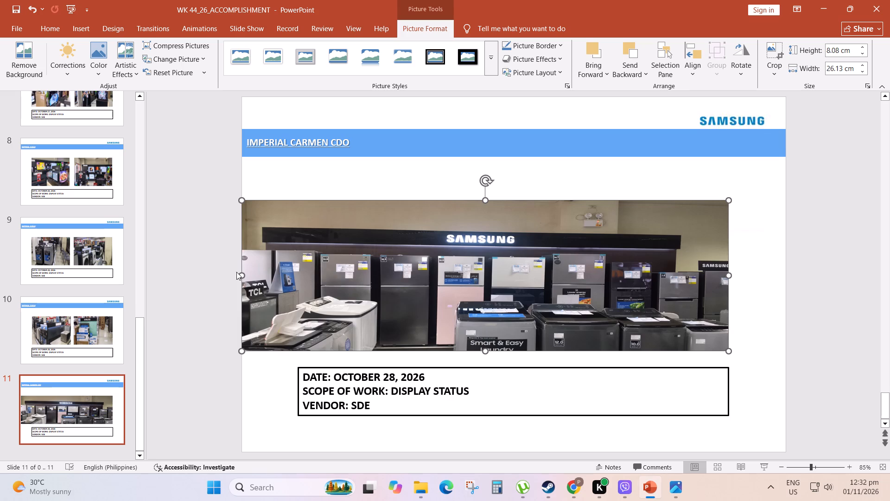
{"action": "left_click_drag", "start_coordinate": [242, 272], "coordinate": [520, 278]}
{"action": "left_click_drag", "start_coordinate": [629, 279], "coordinate": [519, 279]}
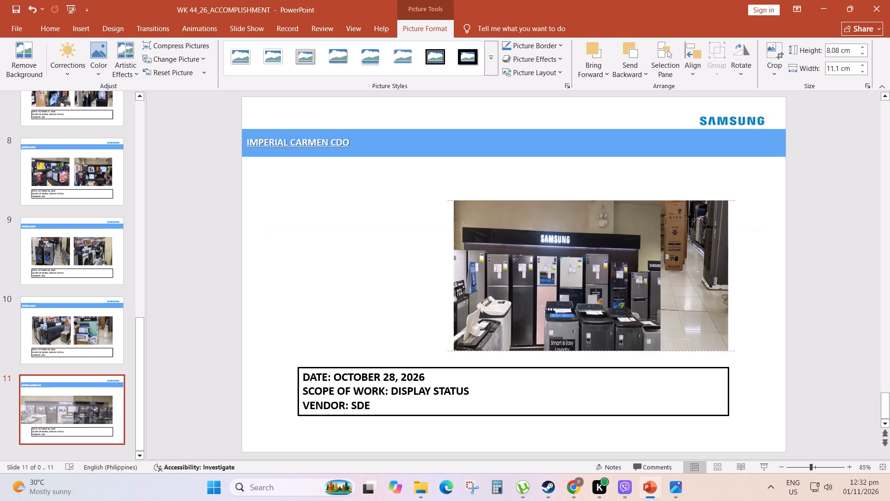
{"action": "left_click_drag", "start_coordinate": [519, 279], "coordinate": [409, 278]}
Delete the old air conditioner photo from slide 11's right half.
{"action": "left_click", "coordinate": [617, 279]}
{"action": "key", "text": "Delete"}
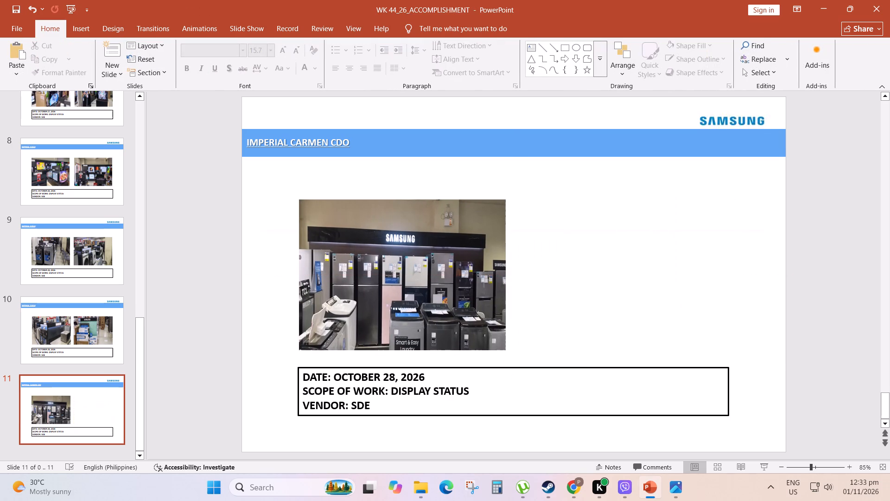
Change the date on slide 11 to OCTOBER 29, 2026.
{"action": "left_click", "coordinate": [394, 377]}
{"action": "key", "text": "BackSpace"}
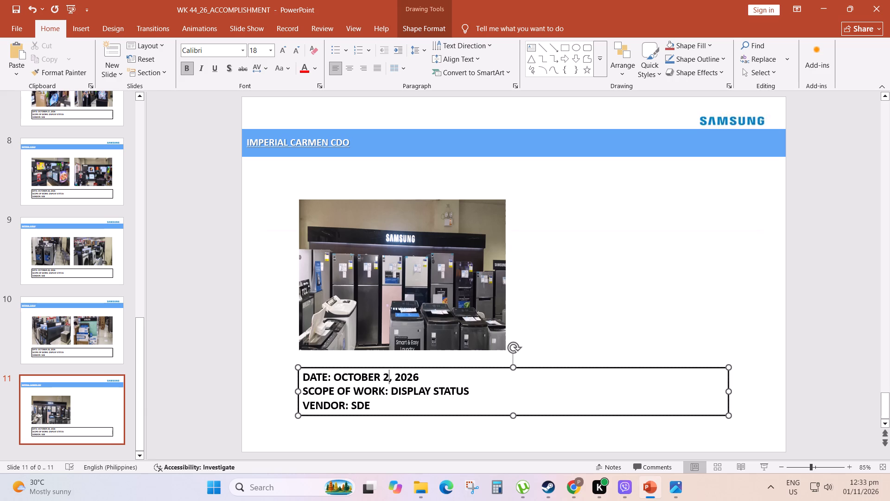
{"action": "key", "text": "9"}
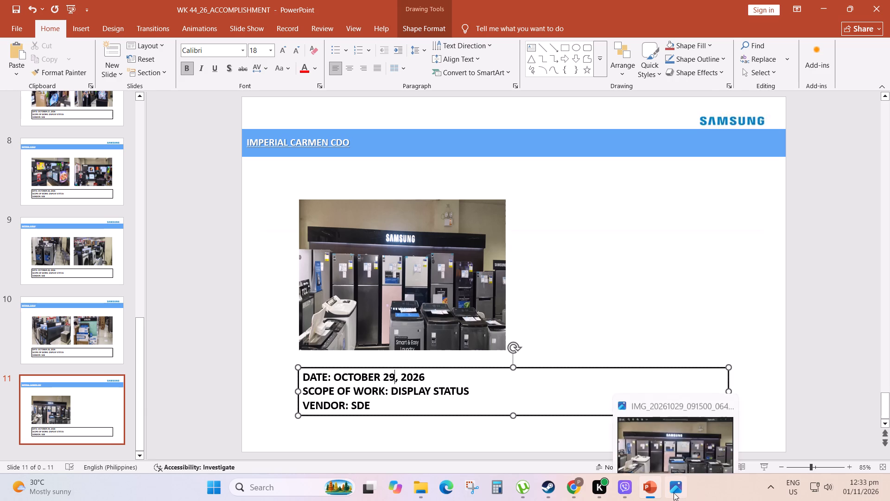
Insert photo IMG_20261029_091526_995 from the Photos app into slide 11's right half, sized about 8.08 cm high and 8.57 cm wide.
{"action": "left_click", "coordinate": [671, 493]}
{"action": "left_click", "coordinate": [701, 247]}
{"action": "left_click_drag", "start_coordinate": [389, 246], "coordinate": [741, 232]}
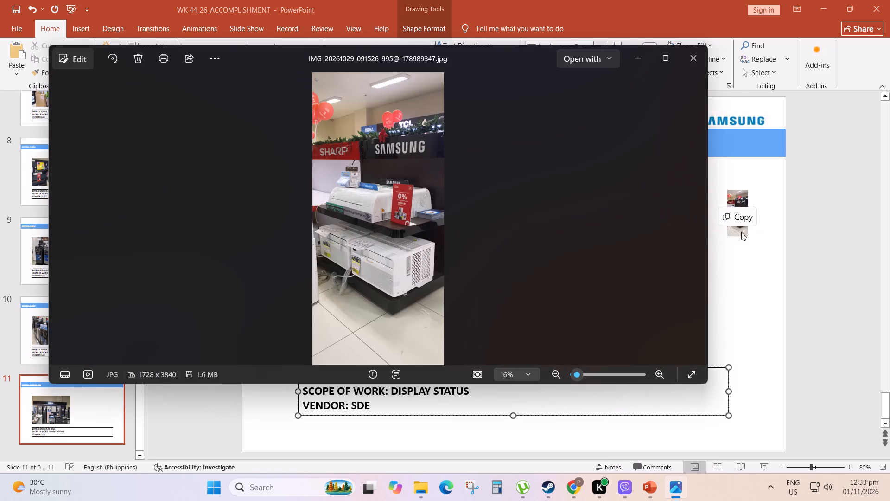
{"action": "left_click_drag", "start_coordinate": [741, 232], "coordinate": [753, 233]}
{"action": "left_click_drag", "start_coordinate": [513, 98], "coordinate": [512, 169]}
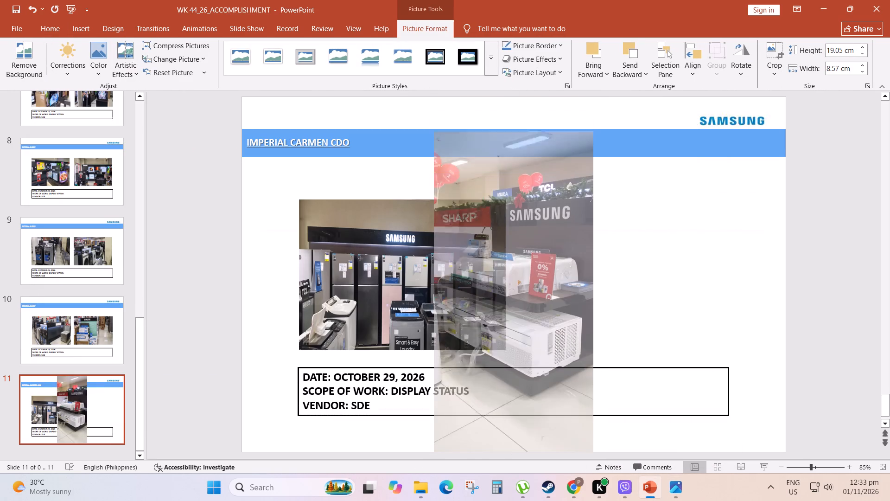
{"action": "left_click_drag", "start_coordinate": [512, 169], "coordinate": [506, 198]}
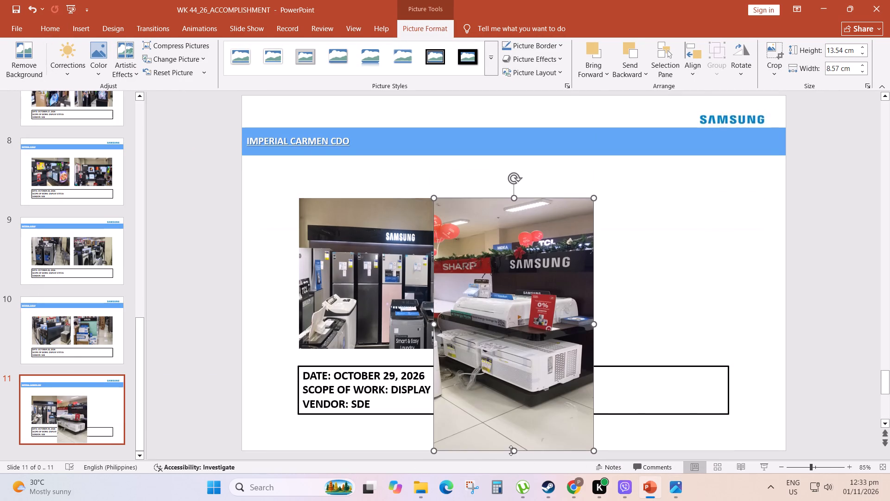
{"action": "left_click_drag", "start_coordinate": [511, 450], "coordinate": [507, 349]}
{"action": "left_click_drag", "start_coordinate": [484, 284], "coordinate": [615, 283]}
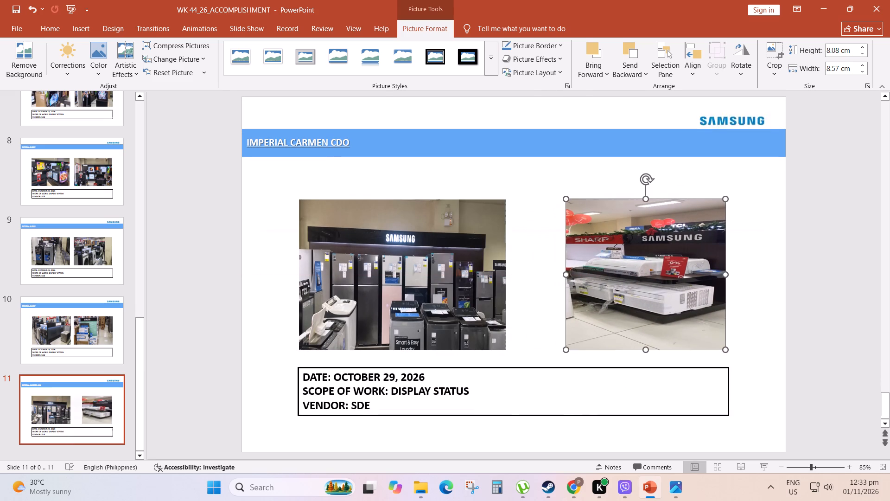
Nudge slide 11's refrigerator photo slightly toward the air conditioner photo and save the presentation.
{"action": "left_click_drag", "start_coordinate": [420, 286], "coordinate": [429, 281]}
{"action": "key", "text": "ctrl+s"}
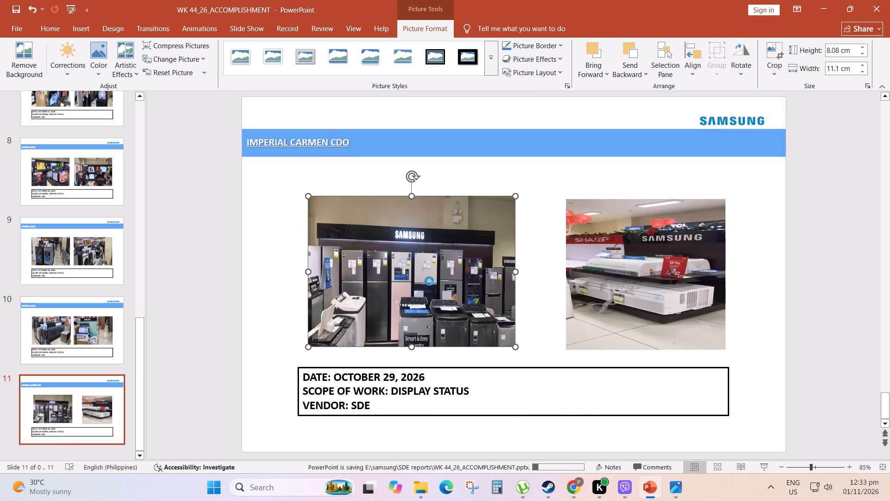
Duplicate slide 11, the IMPERIAL CARMEN CDO slide.
{"action": "right_click", "coordinate": [152, 413]}
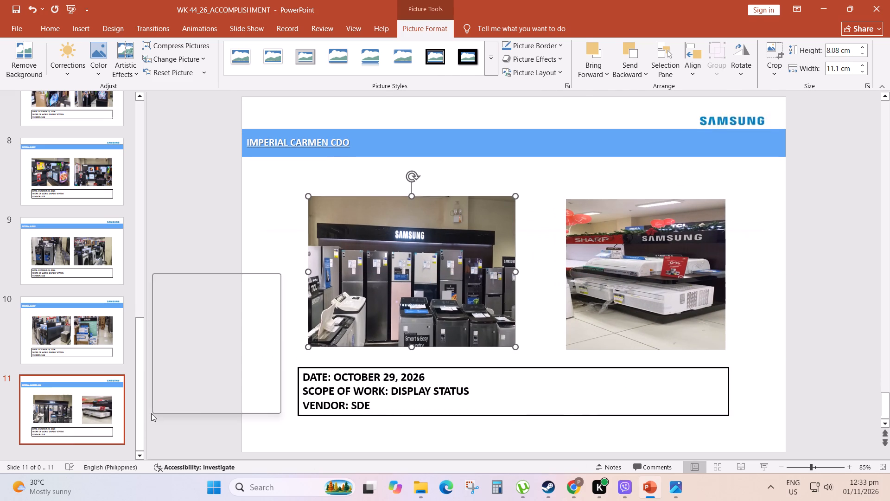
{"action": "right_click", "coordinate": [114, 414]}
{"action": "left_click", "coordinate": [142, 294]}
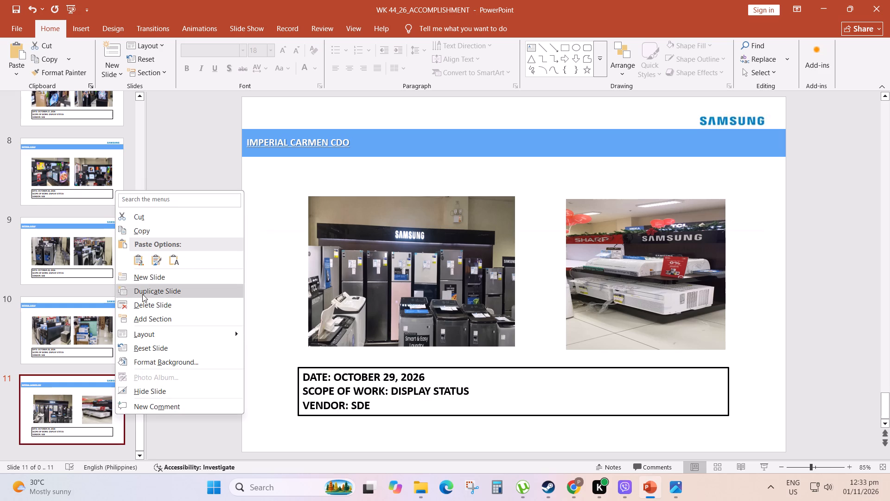
Insert photo IMG_20261029_091550_457 from the Photos app on slide 12 and reduce its height to about 8.97 cm.
{"action": "left_click", "coordinate": [671, 488]}
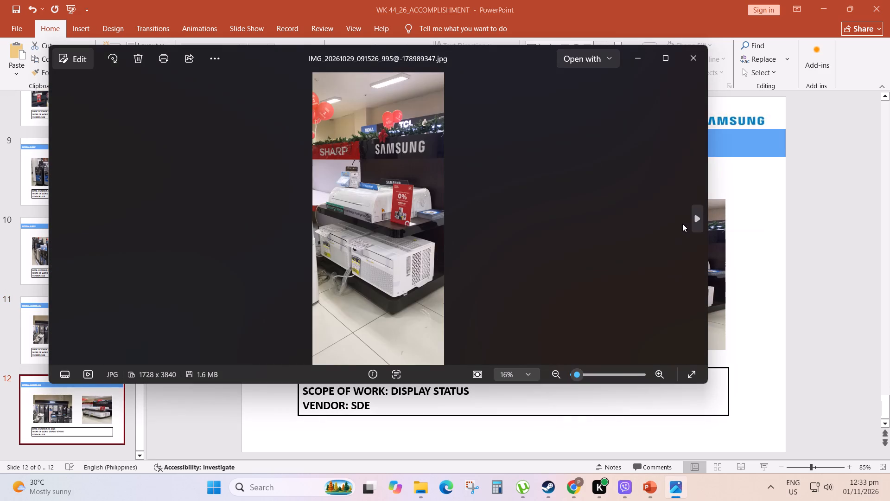
{"action": "left_click", "coordinate": [683, 221]}
{"action": "left_click_drag", "start_coordinate": [345, 231], "coordinate": [424, 195]}
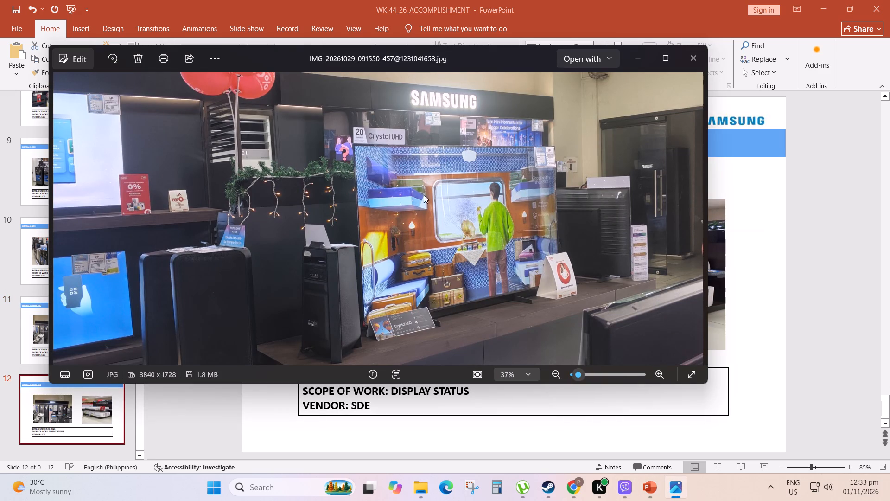
{"action": "left_click_drag", "start_coordinate": [424, 195], "coordinate": [809, 213]}
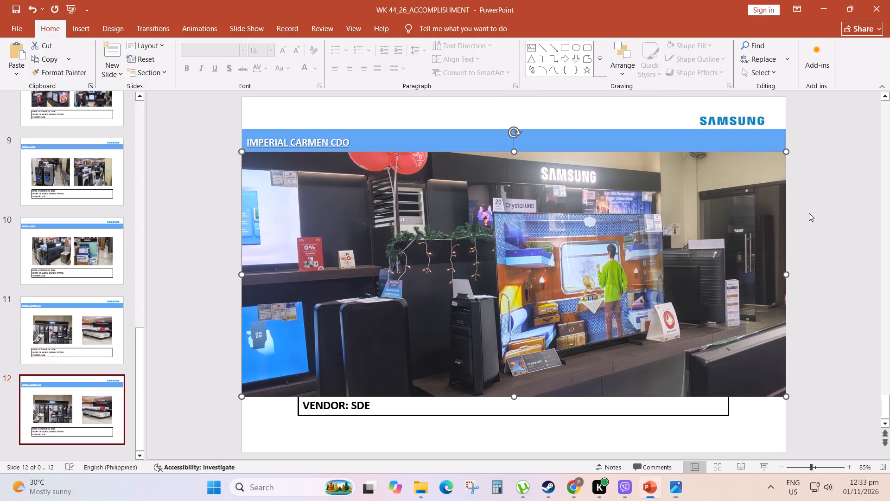
{"action": "left_click_drag", "start_coordinate": [514, 151], "coordinate": [524, 229]}
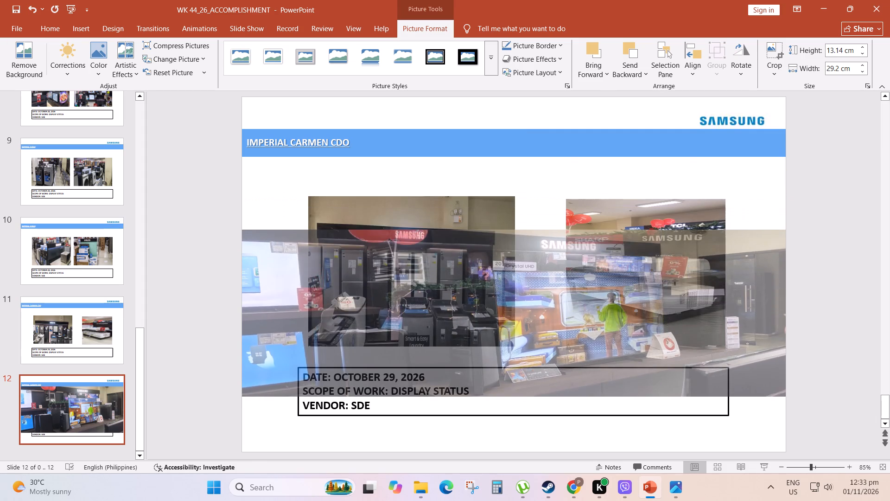
{"action": "left_click_drag", "start_coordinate": [524, 229], "coordinate": [522, 228]}
Delete the old air conditioner photo from slide 12.
{"action": "left_click", "coordinate": [614, 208]}
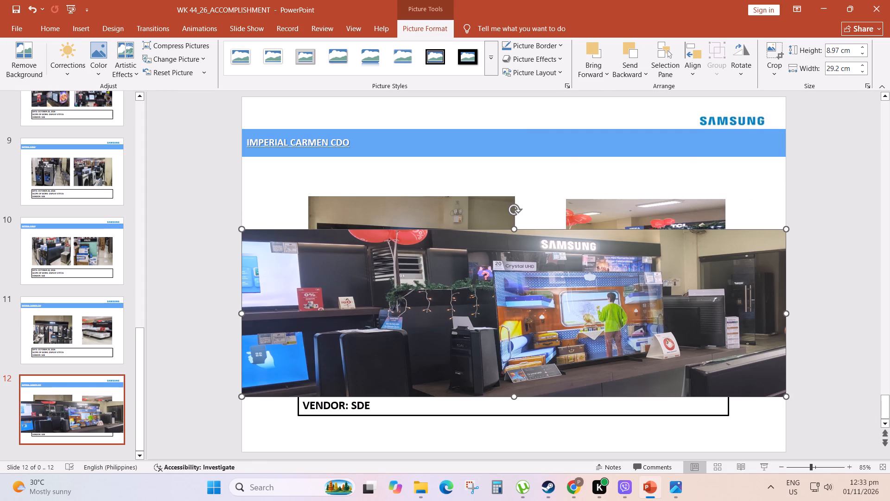
{"action": "key", "text": "Delete"}
Resize the new TV display photo to match the refrigerator photo's size and place it in slide 12's right half.
{"action": "left_click", "coordinate": [538, 253]}
{"action": "left_click_drag", "start_coordinate": [514, 228], "coordinate": [514, 226]}
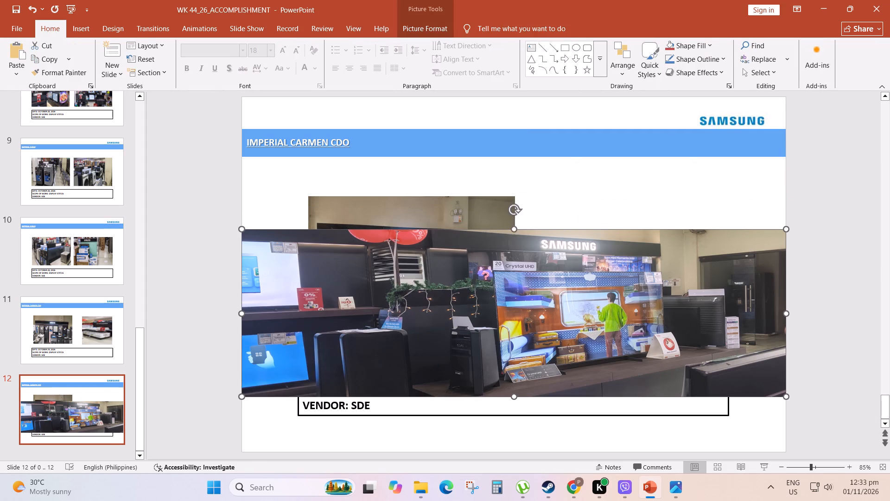
{"action": "left_click_drag", "start_coordinate": [514, 226], "coordinate": [522, 194]}
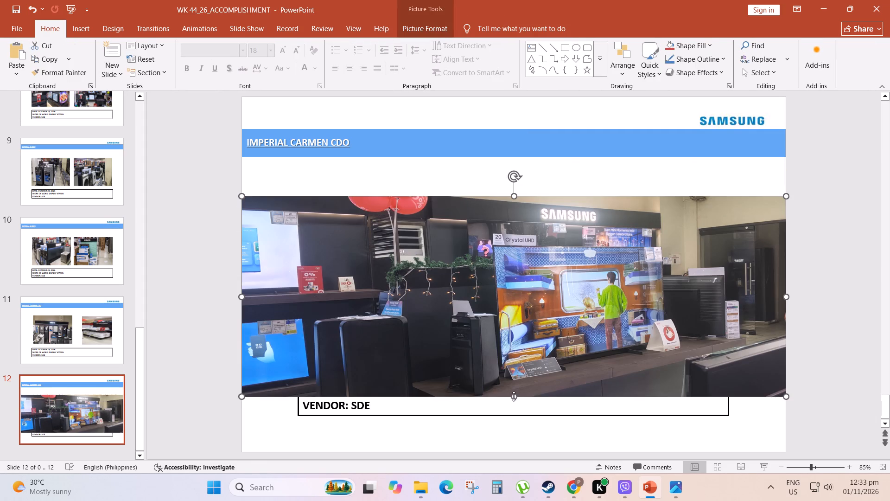
{"action": "left_click_drag", "start_coordinate": [515, 396], "coordinate": [522, 347]}
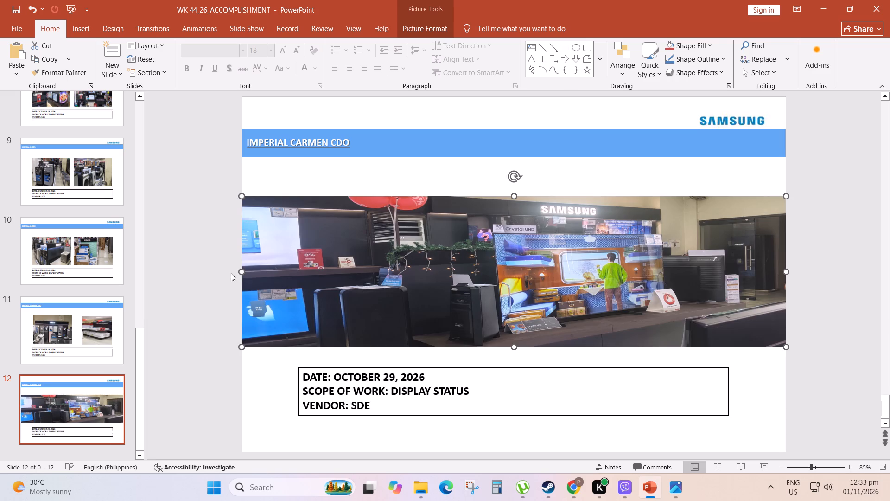
{"action": "left_click_drag", "start_coordinate": [239, 273], "coordinate": [309, 274]}
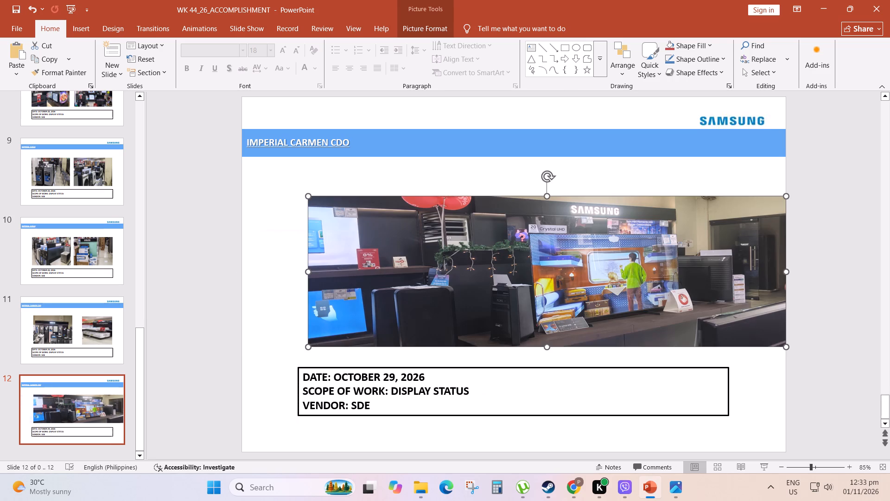
{"action": "left_click_drag", "start_coordinate": [788, 272], "coordinate": [513, 273]}
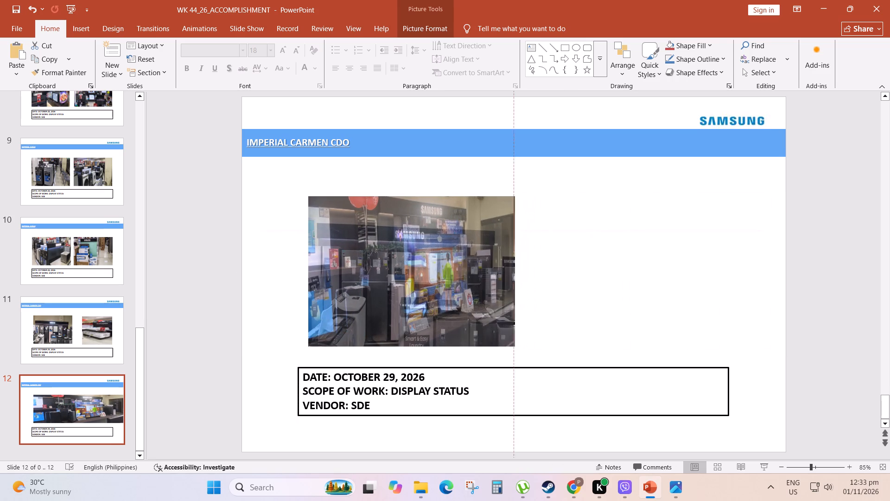
{"action": "left_click_drag", "start_coordinate": [513, 273], "coordinate": [516, 273]}
{"action": "left_click_drag", "start_coordinate": [390, 265], "coordinate": [604, 269]}
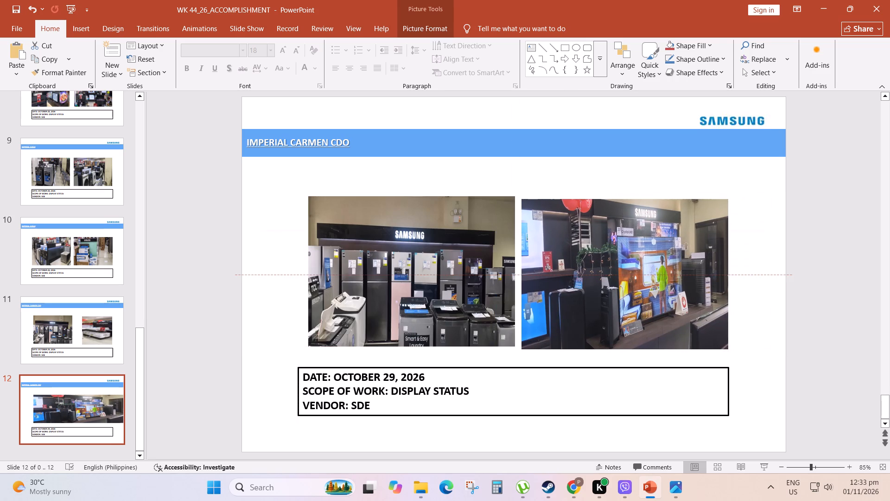
{"action": "left_click_drag", "start_coordinate": [604, 269], "coordinate": [603, 269]}
Delete the old refrigerator photo from slide 12's left half.
{"action": "left_click", "coordinate": [436, 272]}
{"action": "key", "text": "Delete"}
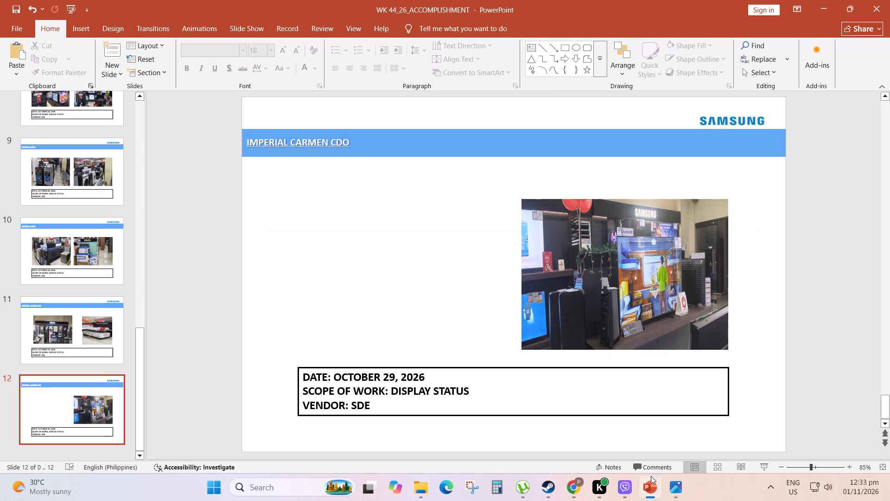
Insert photo IMG_20261029_091558_617 from the Photos app into slide 12's left half, sized about 8.08 cm high and 11.1 cm wide.
{"action": "left_click", "coordinate": [675, 488]}
{"action": "left_click", "coordinate": [687, 258]}
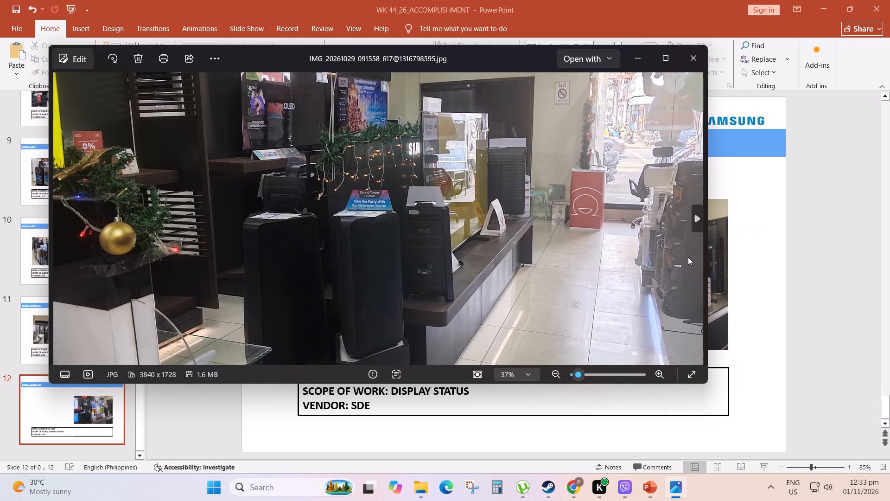
{"action": "left_click_drag", "start_coordinate": [331, 186], "coordinate": [742, 201]}
{"action": "left_click_drag", "start_coordinate": [514, 153], "coordinate": [516, 198]}
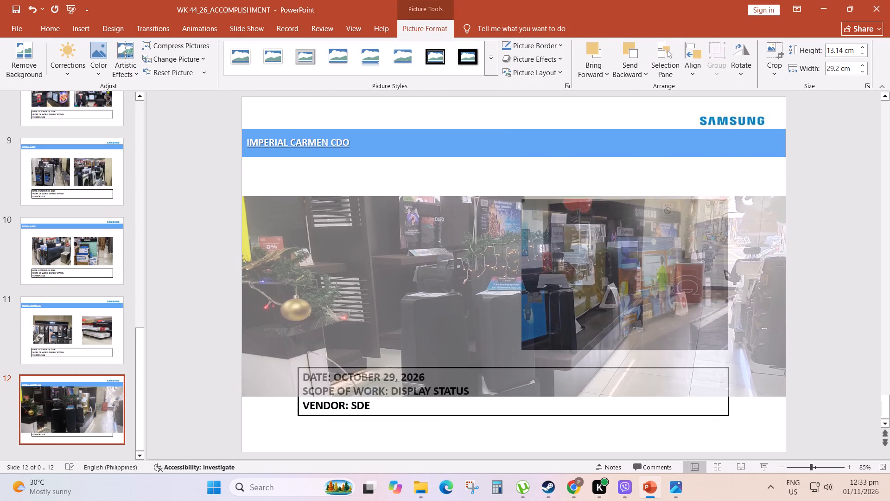
{"action": "left_click_drag", "start_coordinate": [516, 198], "coordinate": [527, 199]}
{"action": "left_click_drag", "start_coordinate": [516, 398], "coordinate": [524, 365]}
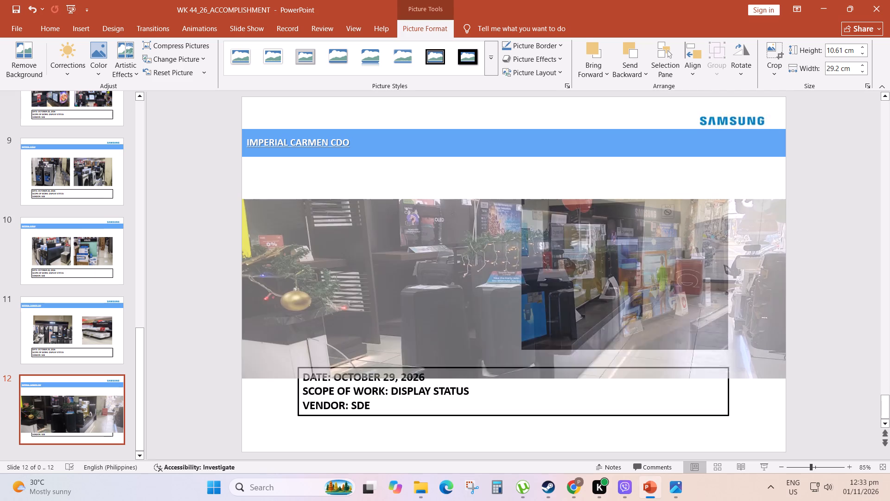
{"action": "left_click_drag", "start_coordinate": [524, 365], "coordinate": [532, 351]}
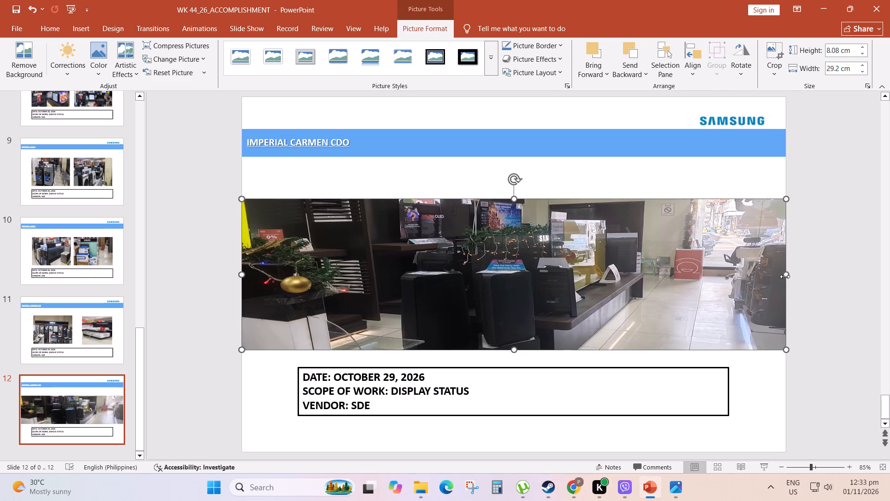
{"action": "left_click_drag", "start_coordinate": [787, 276], "coordinate": [729, 281]}
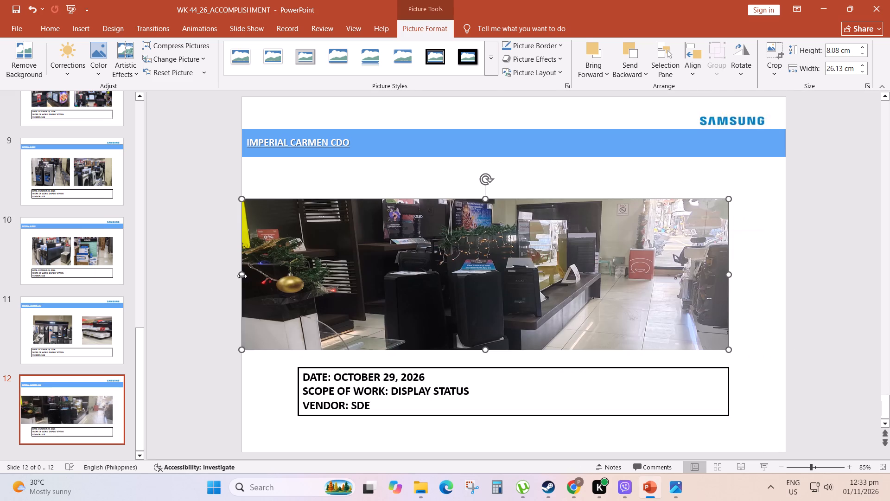
{"action": "left_click_drag", "start_coordinate": [242, 276], "coordinate": [521, 277]}
{"action": "left_click_drag", "start_coordinate": [618, 277], "coordinate": [470, 275]}
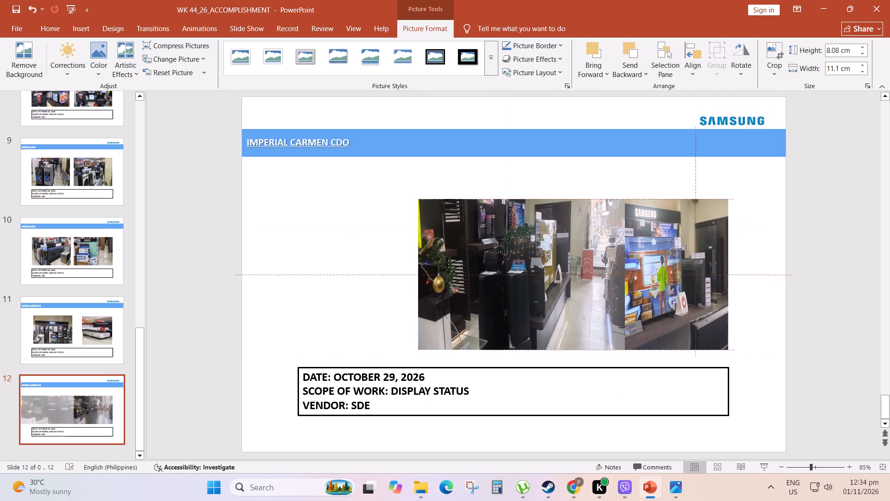
{"action": "left_click_drag", "start_coordinate": [470, 275], "coordinate": [401, 277]}
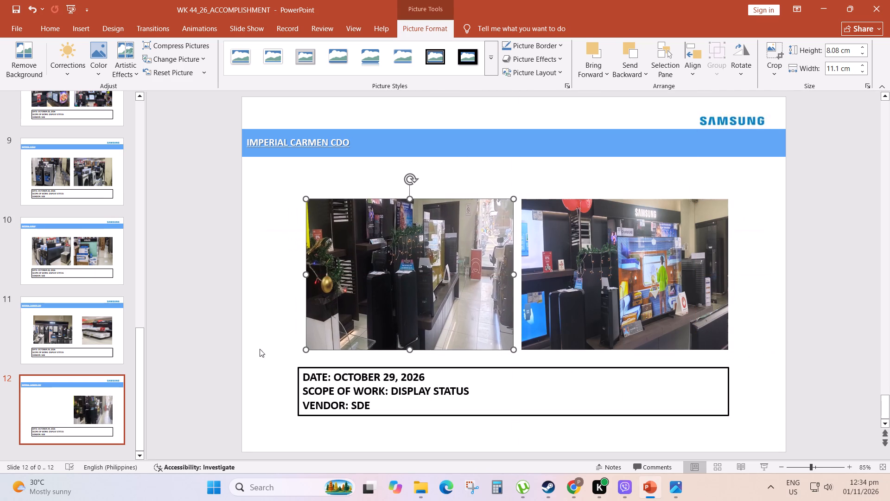
Duplicate slide 12 to create another IMPERIAL CARMEN CDO slide.
{"action": "right_click", "coordinate": [121, 420]}
{"action": "left_click", "coordinate": [170, 302]}
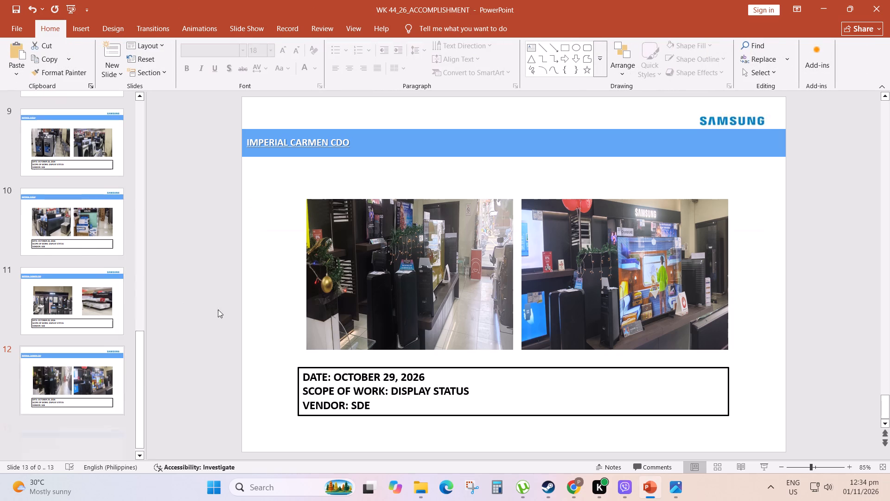
Delete the left photo of the speaker display from slide 13.
{"action": "left_click", "coordinate": [61, 412]}
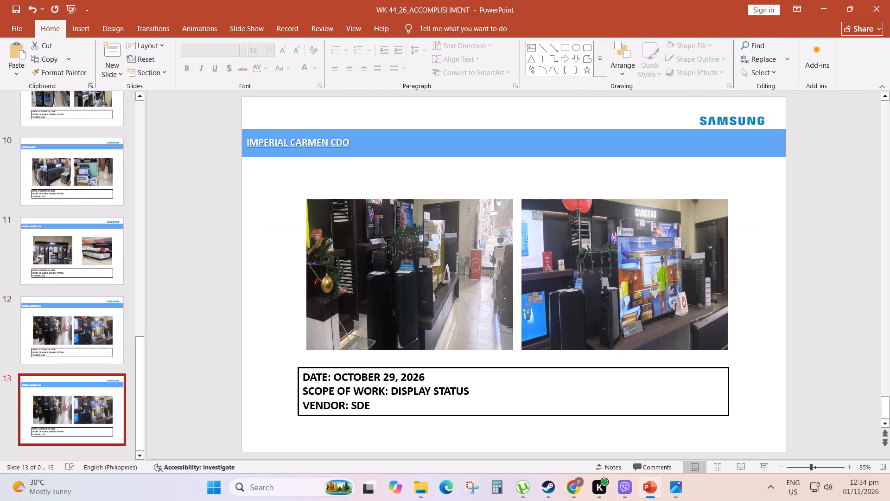
{"action": "left_click", "coordinate": [348, 323]}
{"action": "key", "text": "Delete"}
Insert photo IMG_20261029_091643_970 from the Photos app into slide 13's left half, sized about 8.08 cm high and 11.1 cm wide.
{"action": "left_click", "coordinate": [678, 492]}
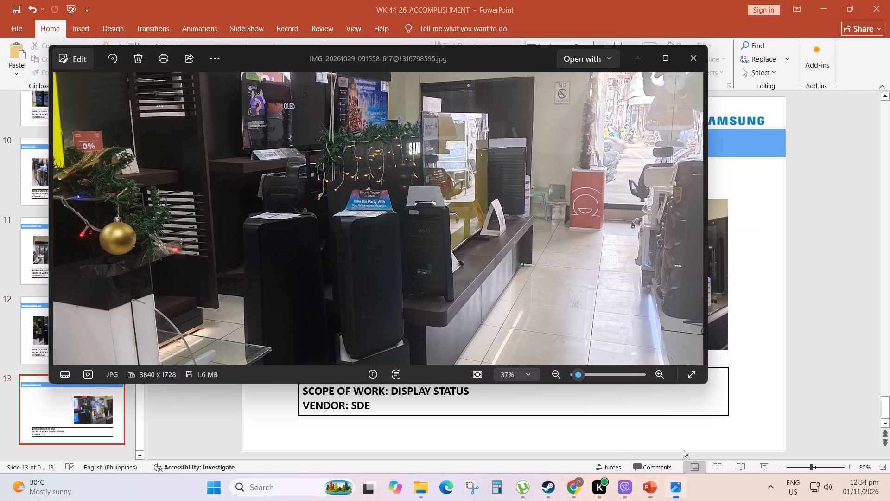
{"action": "left_click", "coordinate": [676, 239]}
{"action": "left_click", "coordinate": [678, 239]}
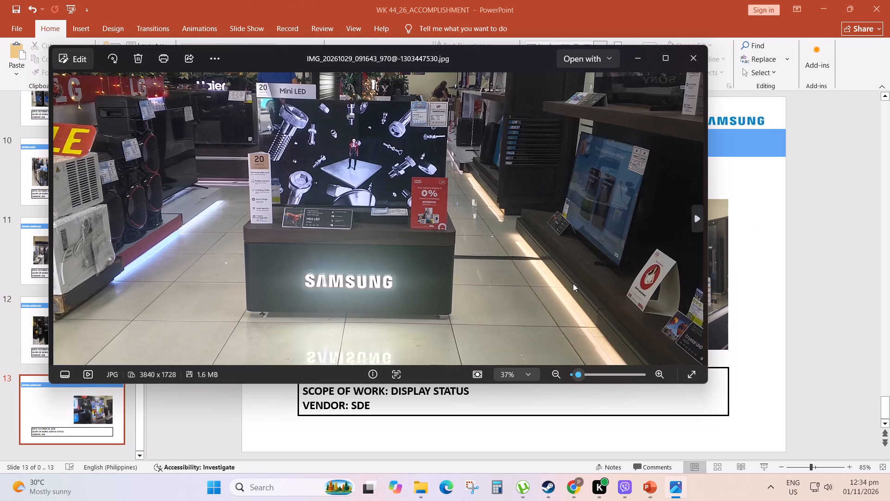
{"action": "left_click_drag", "start_coordinate": [285, 254], "coordinate": [768, 202]}
{"action": "left_click_drag", "start_coordinate": [515, 153], "coordinate": [531, 200]}
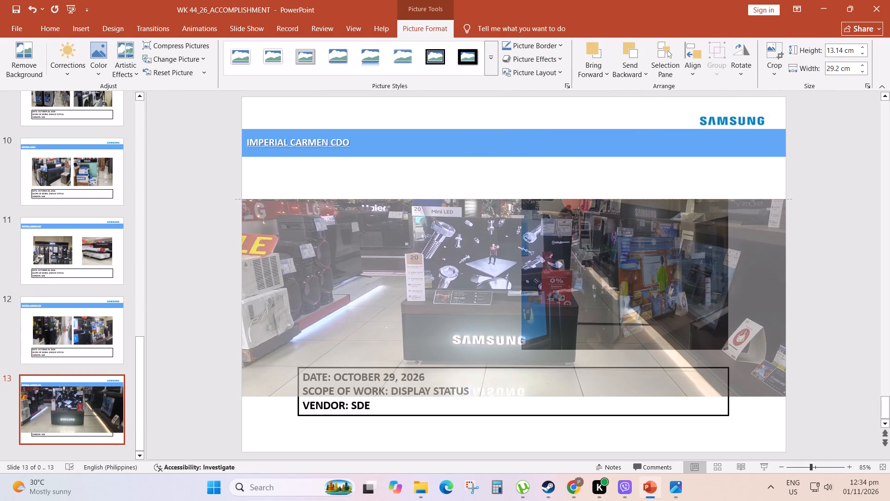
{"action": "left_click_drag", "start_coordinate": [531, 200], "coordinate": [531, 199]}
{"action": "left_click_drag", "start_coordinate": [511, 395], "coordinate": [531, 344]}
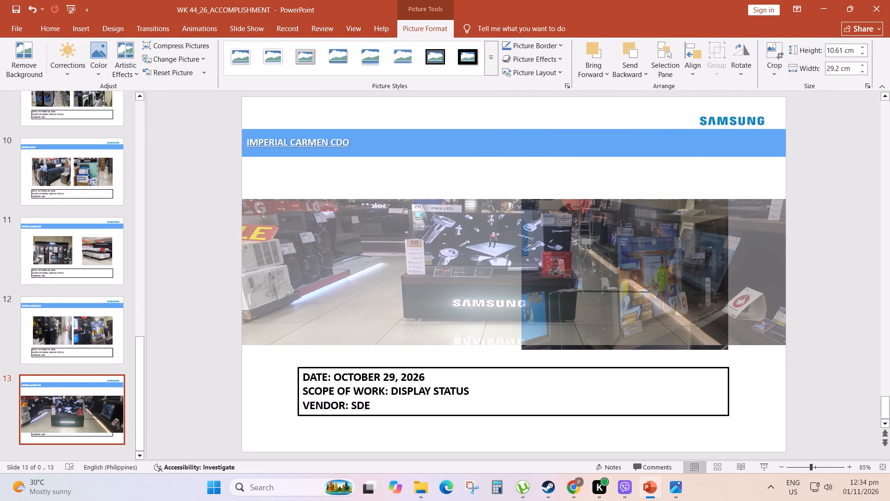
{"action": "left_click_drag", "start_coordinate": [531, 344], "coordinate": [532, 348]}
{"action": "left_click_drag", "start_coordinate": [783, 276], "coordinate": [732, 281]}
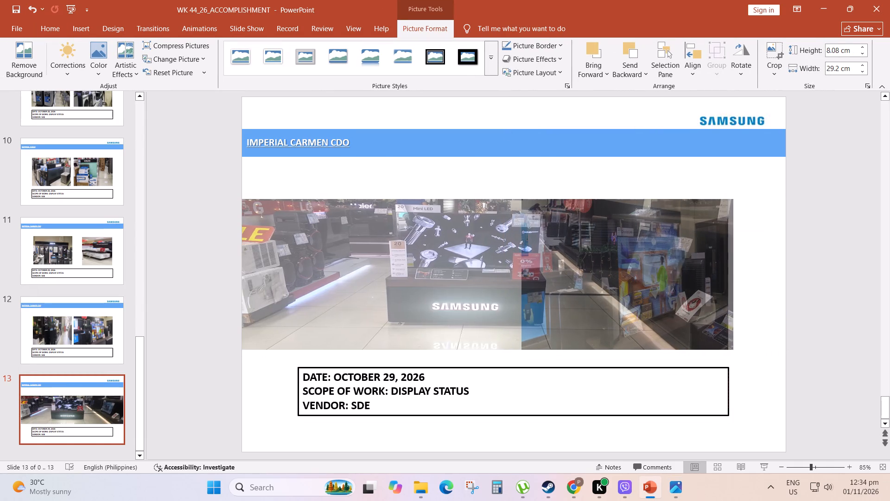
{"action": "left_click_drag", "start_coordinate": [732, 281], "coordinate": [728, 282]}
{"action": "left_click_drag", "start_coordinate": [241, 275], "coordinate": [452, 270]}
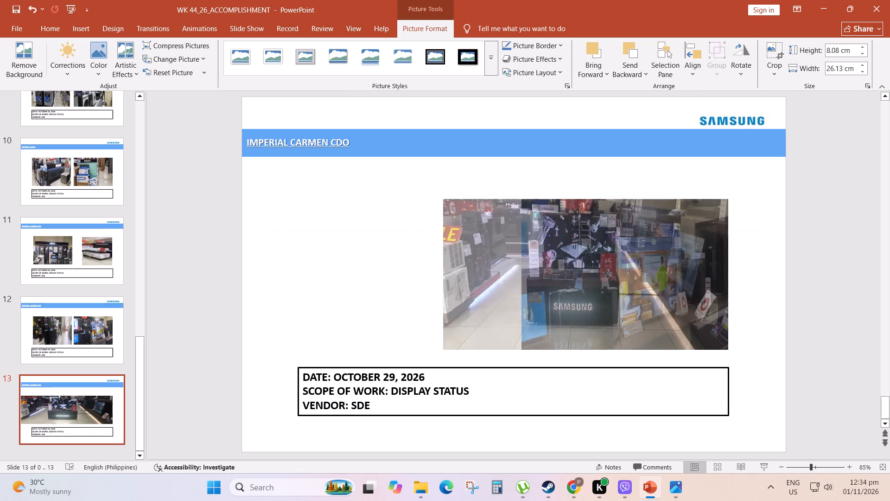
{"action": "left_click_drag", "start_coordinate": [452, 270], "coordinate": [523, 281]}
{"action": "left_click_drag", "start_coordinate": [611, 270], "coordinate": [418, 269]}
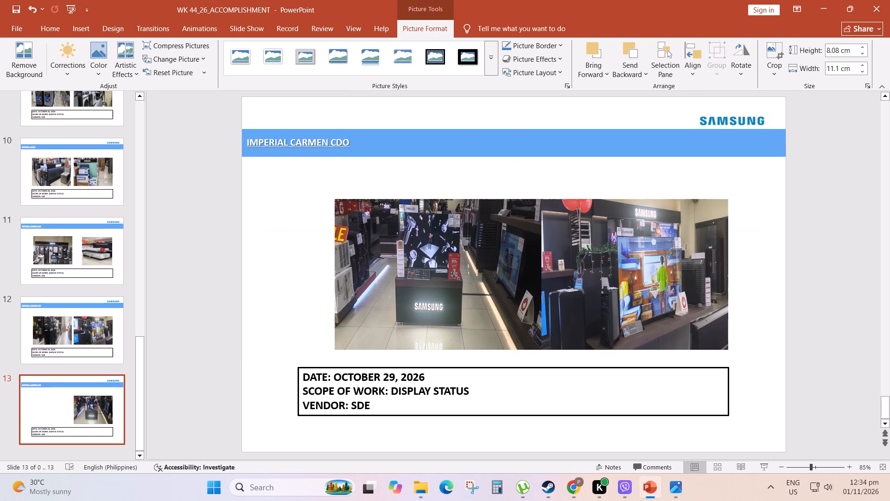
{"action": "left_click_drag", "start_coordinate": [418, 269], "coordinate": [388, 271]}
Delete the old TV and speaker display photo from slide 13's right half.
{"action": "left_click", "coordinate": [592, 274]}
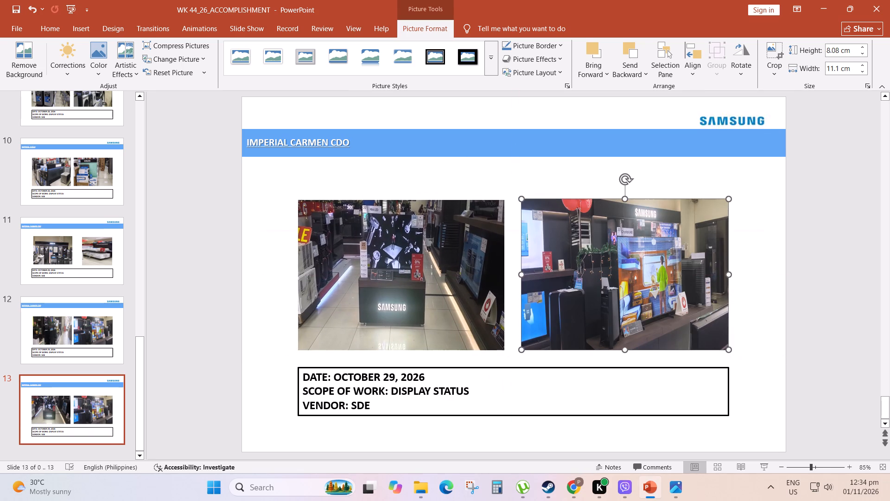
{"action": "key", "text": "Delete"}
Insert photo IMG_20261029_091655_060 from the Photos app into slide 13's right half, sized about 8.08 cm high and 11.1 cm wide.
{"action": "left_click", "coordinate": [686, 491]}
{"action": "left_click", "coordinate": [690, 238]}
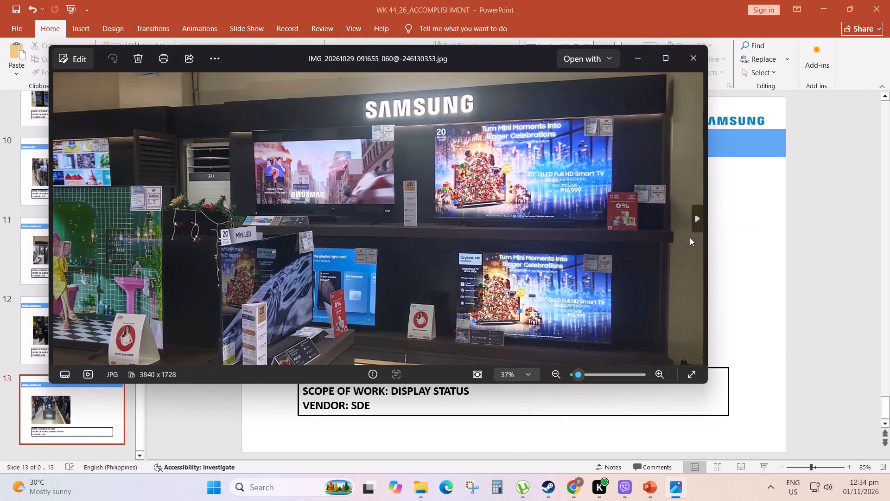
{"action": "left_click_drag", "start_coordinate": [353, 238], "coordinate": [780, 237]}
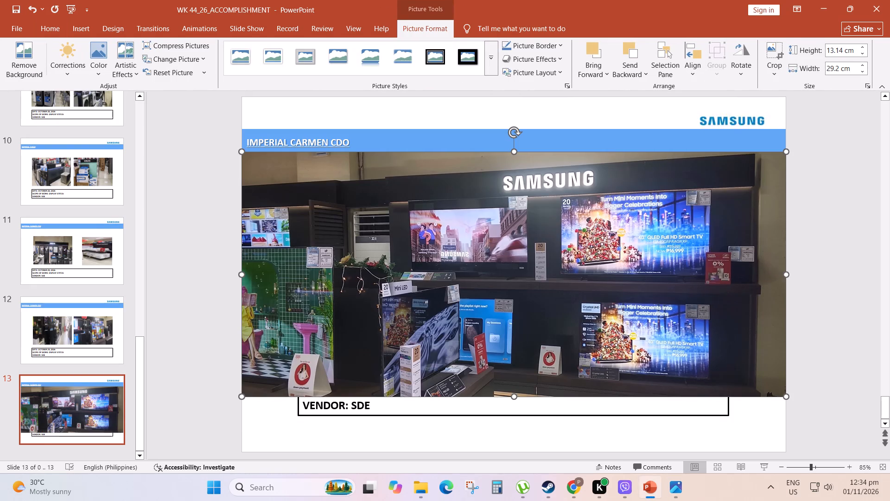
{"action": "left_click_drag", "start_coordinate": [515, 153], "coordinate": [507, 199]}
{"action": "left_click_drag", "start_coordinate": [514, 398], "coordinate": [516, 389]}
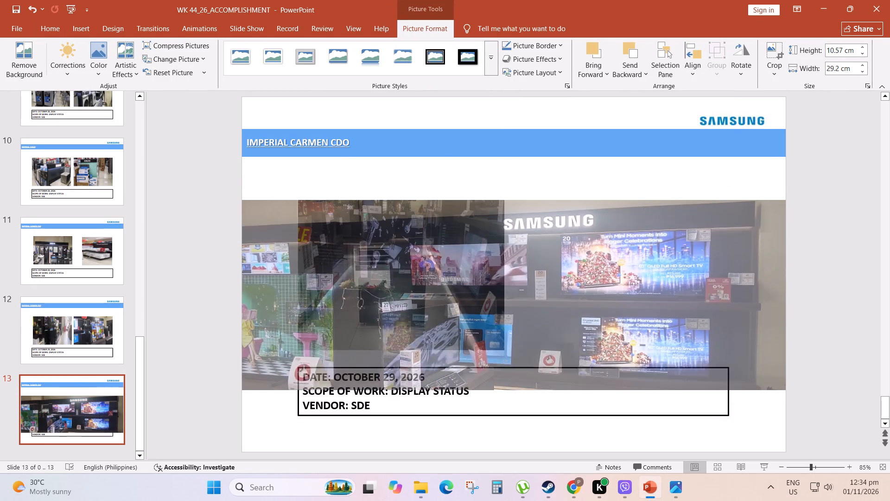
{"action": "left_click_drag", "start_coordinate": [516, 389], "coordinate": [522, 351]}
{"action": "left_click_drag", "start_coordinate": [239, 274], "coordinate": [276, 273]}
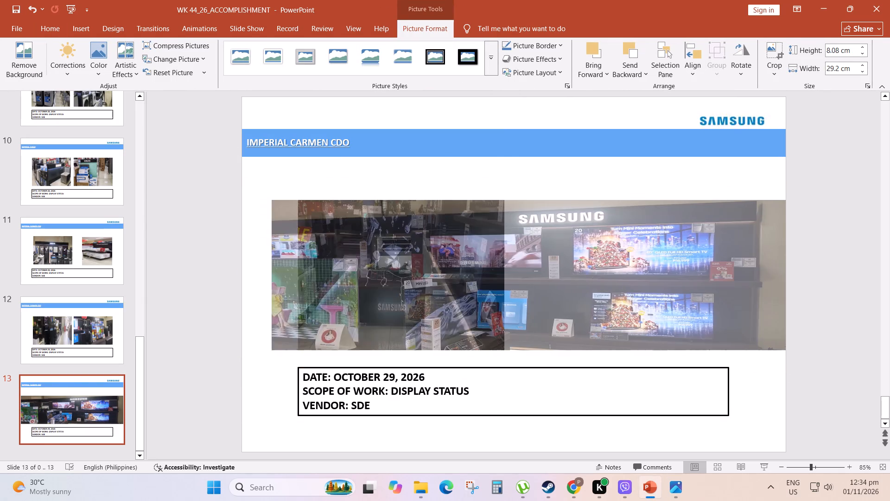
{"action": "left_click_drag", "start_coordinate": [276, 273], "coordinate": [299, 274]}
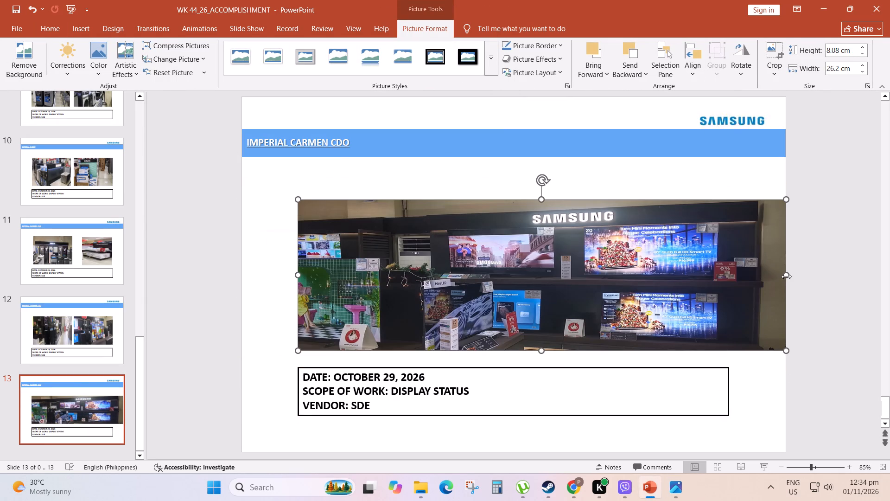
{"action": "left_click_drag", "start_coordinate": [786, 276], "coordinate": [506, 274]}
{"action": "left_click_drag", "start_coordinate": [409, 271], "coordinate": [631, 271]}
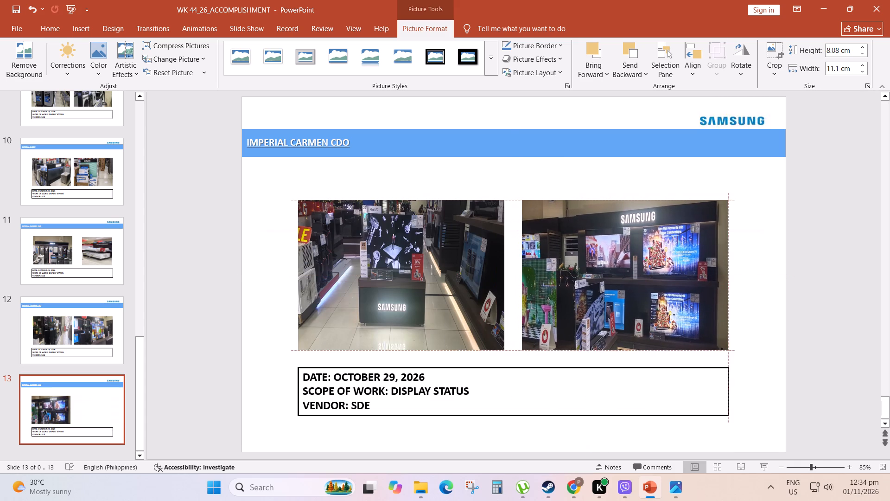
Duplicate slide 13 to create a slide for the next store.
{"action": "right_click", "coordinate": [121, 410]}
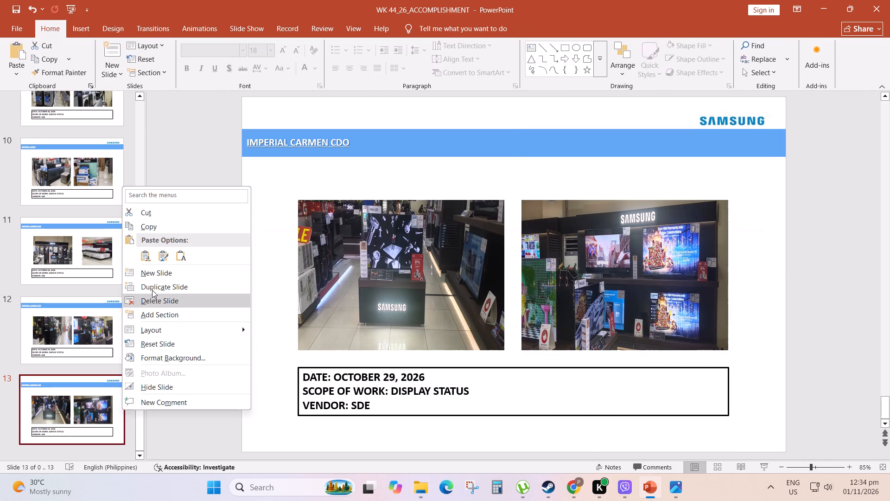
{"action": "left_click", "coordinate": [153, 283]}
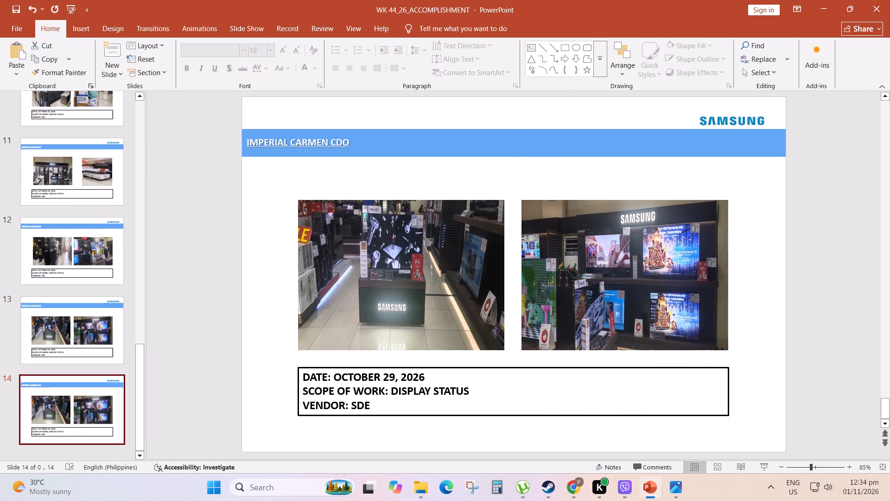
Change slide 14's title to SPECIAL APPLIANCE CARMEN CDO.
{"action": "left_click", "coordinate": [285, 144]}
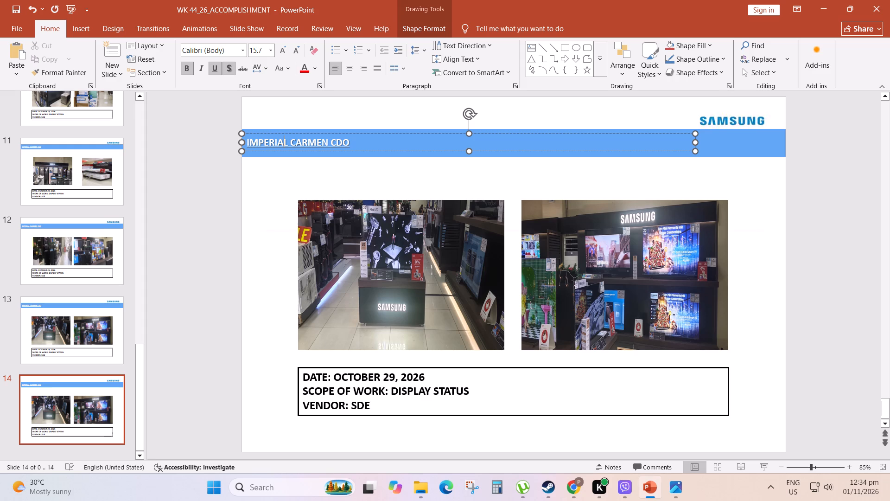
{"action": "left_click", "coordinate": [286, 144]}
{"action": "left_click", "coordinate": [288, 143]}
{"action": "key", "text": "BackSpace"}
{"action": "key", "text": "BackSpace"}
{"action": "key", "text": "BackSpace"}
{"action": "key", "text": "BackSpace"}
{"action": "key", "text": "BackSpace"}
{"action": "key", "text": "BackSpace"}
{"action": "key", "text": "BackSpace"}
{"action": "key", "text": "BackSpace"}
{"action": "type", "text": "SPE"}
{"action": "key", "text": "c"}
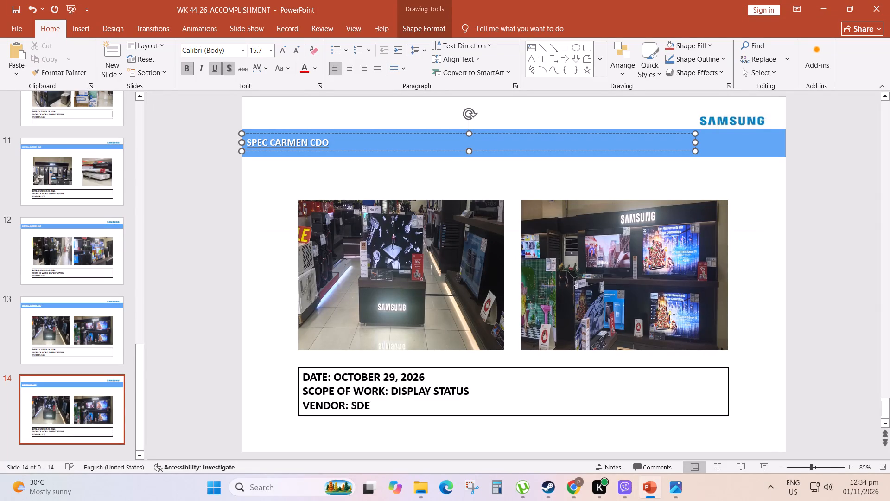
{"action": "type", "text": "IAL APPL"}
{"action": "type", "text": "IANCE"}
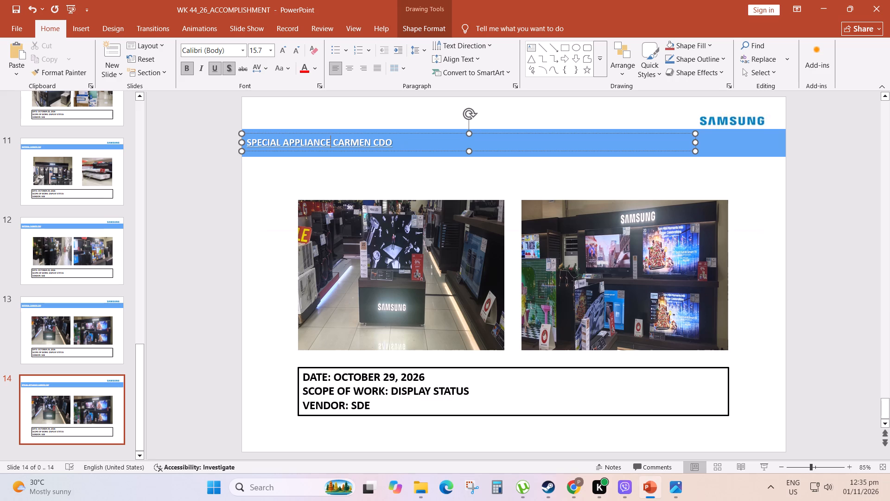
Set the date in slide 14's details box to OCTOBER 30, 2026.
{"action": "left_click", "coordinate": [423, 320]}
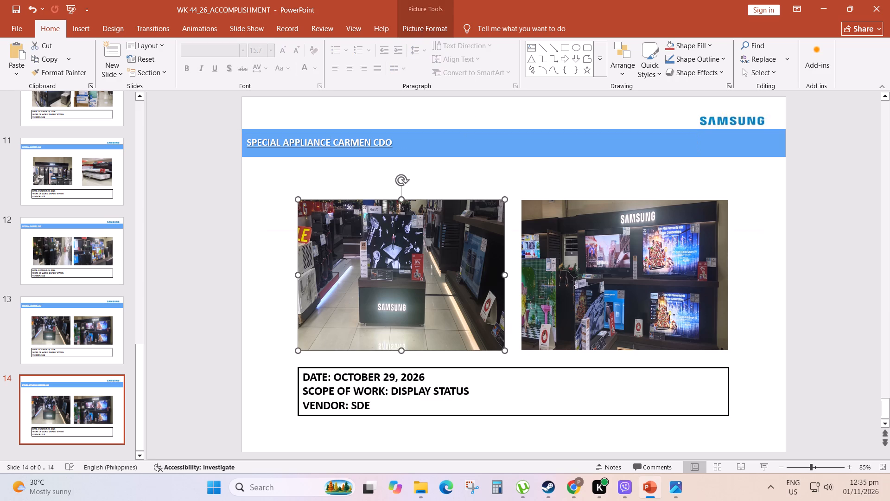
{"action": "left_click", "coordinate": [394, 378]}
{"action": "key", "text": "BackSpace"}
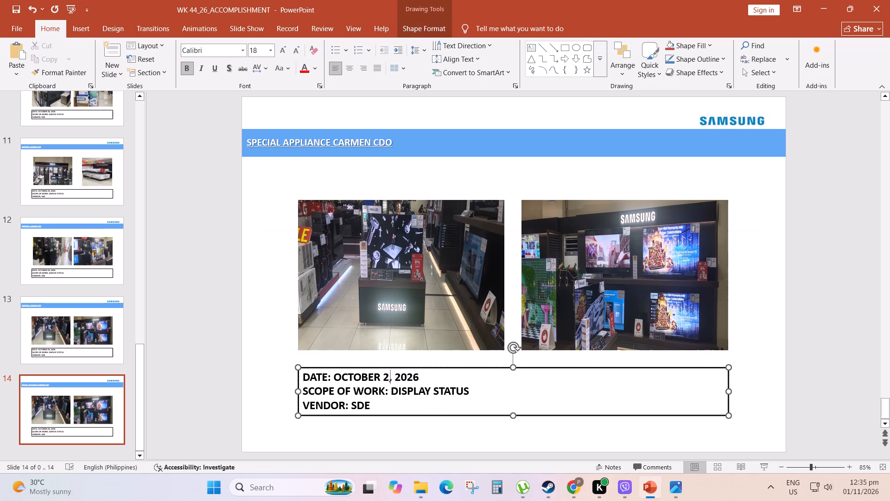
{"action": "key", "text": "BackSpace"}
{"action": "type", "text": "30"}
Delete the old Samsung TV stand photo from slide 14's left half.
{"action": "left_click", "coordinate": [433, 318]}
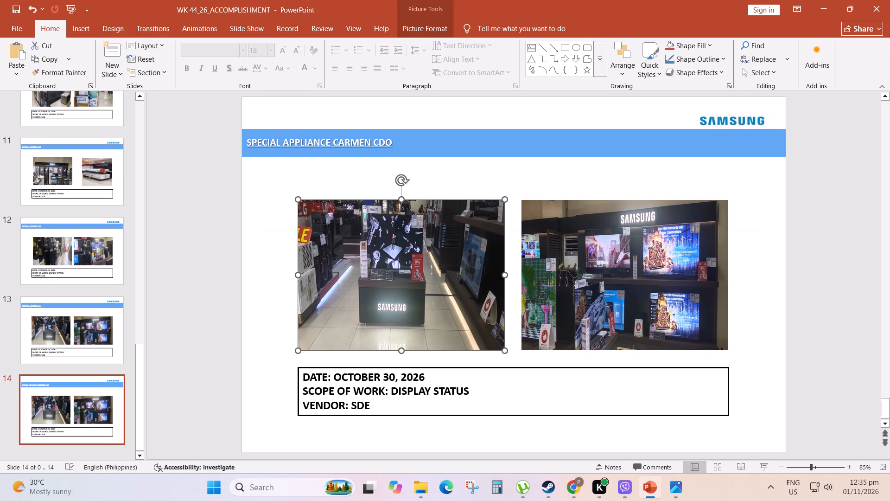
{"action": "key", "text": "Delete"}
Insert photo IMG_20261030_095757_308 from the Photos app into slide 14's left half, 8.57 cm wide and matching the right photo's height.
{"action": "left_click", "coordinate": [672, 493]}
{"action": "left_click", "coordinate": [673, 259]}
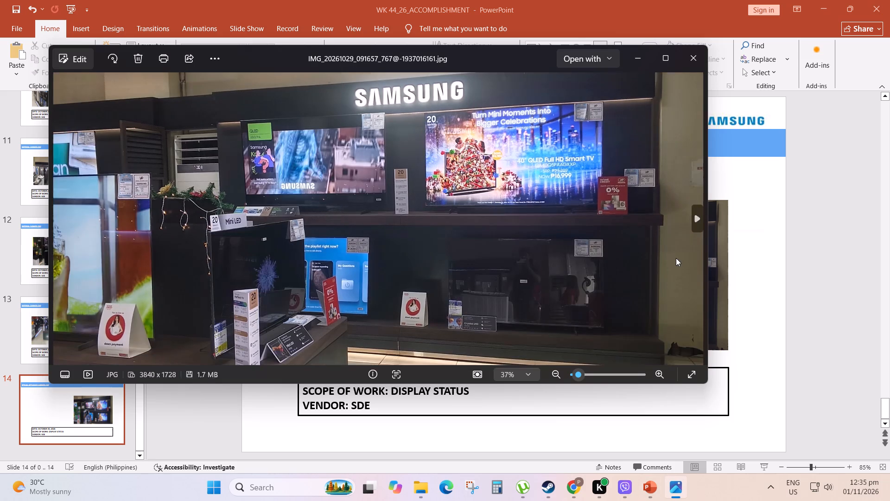
{"action": "left_click", "coordinate": [676, 258]}
{"action": "left_click", "coordinate": [676, 258]}
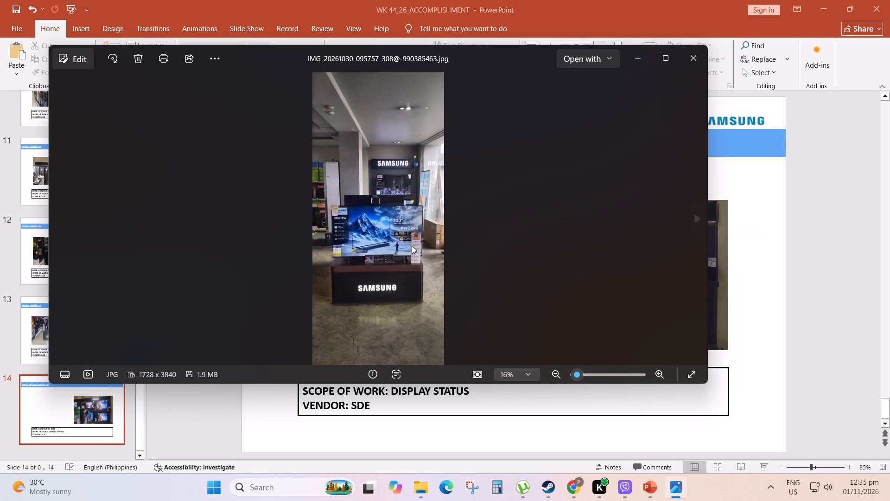
{"action": "left_click_drag", "start_coordinate": [365, 239], "coordinate": [769, 250]}
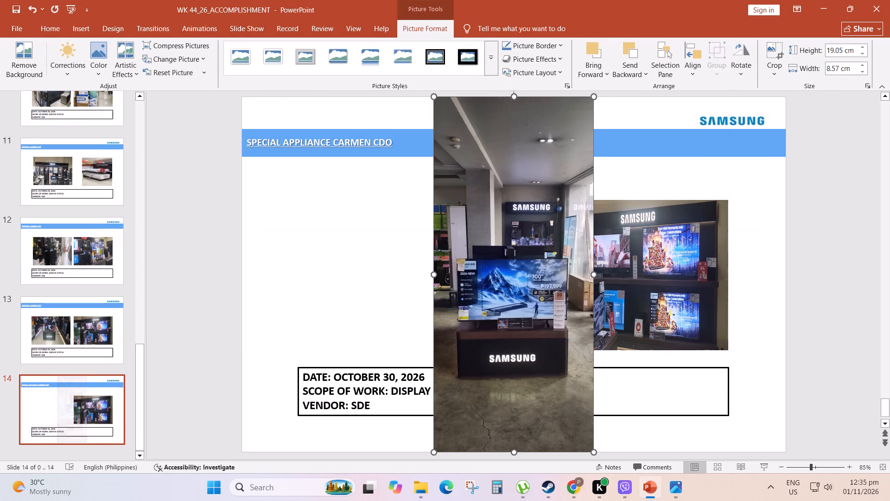
{"action": "left_click_drag", "start_coordinate": [514, 97], "coordinate": [514, 203]}
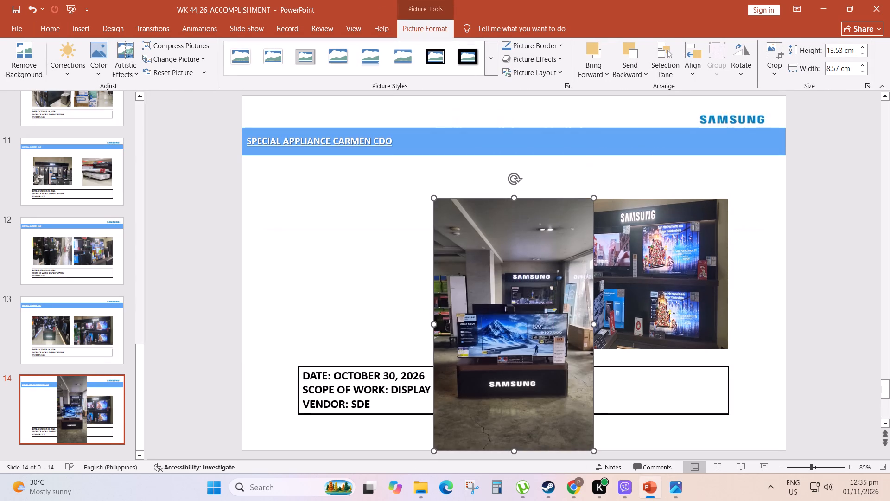
{"action": "left_click_drag", "start_coordinate": [515, 451], "coordinate": [524, 351]}
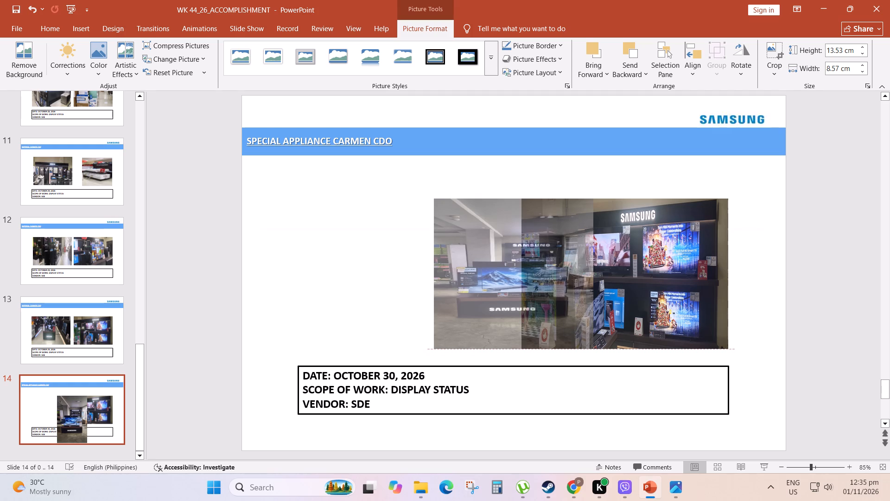
{"action": "left_click_drag", "start_coordinate": [524, 351], "coordinate": [524, 350]}
{"action": "left_click_drag", "start_coordinate": [526, 275], "coordinate": [414, 273]}
Delete the old TV wall display photo from slide 14's right half.
{"action": "left_click", "coordinate": [597, 278]}
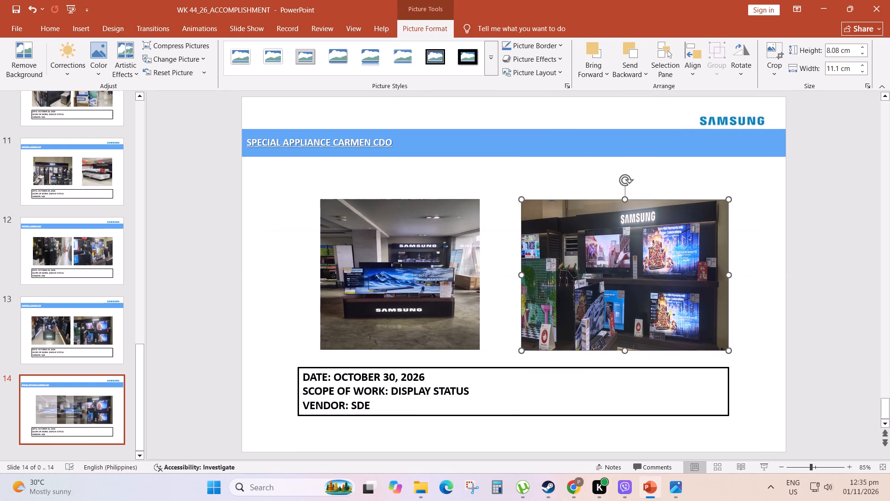
{"action": "key", "text": "Delete"}
Insert the next photo, a Samsung TV wall display, into slide 14's right half, sized about 8.08 cm high and 8.57 cm wide.
{"action": "left_click", "coordinate": [679, 486]}
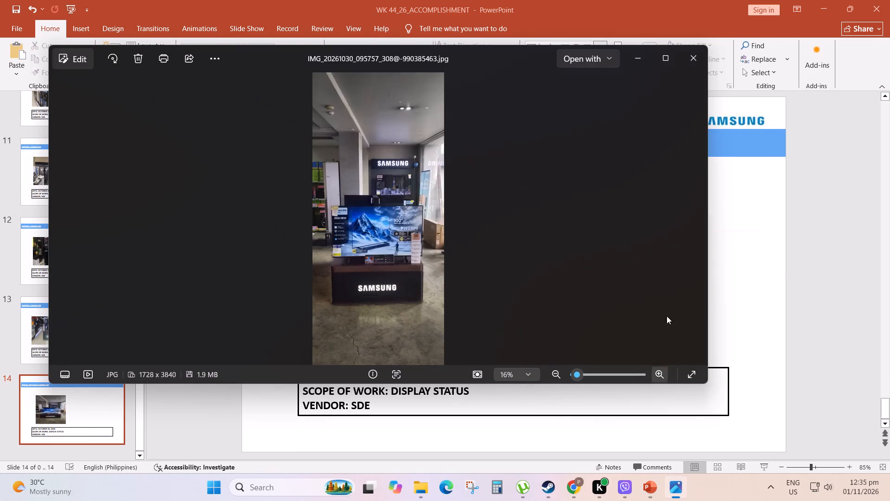
{"action": "left_click", "coordinate": [657, 253]}
{"action": "left_click_drag", "start_coordinate": [385, 241], "coordinate": [744, 253]}
{"action": "left_click_drag", "start_coordinate": [513, 97], "coordinate": [511, 199]}
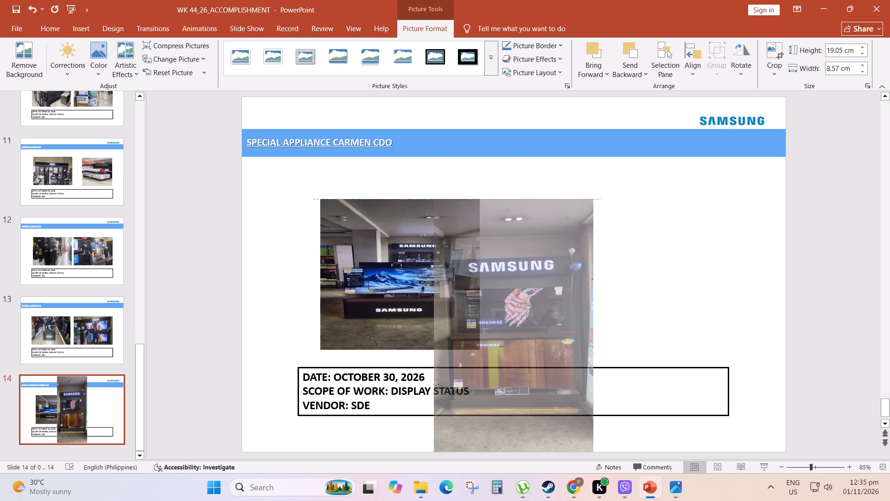
{"action": "left_click_drag", "start_coordinate": [511, 199], "coordinate": [510, 200]}
{"action": "left_click_drag", "start_coordinate": [514, 451], "coordinate": [512, 369]}
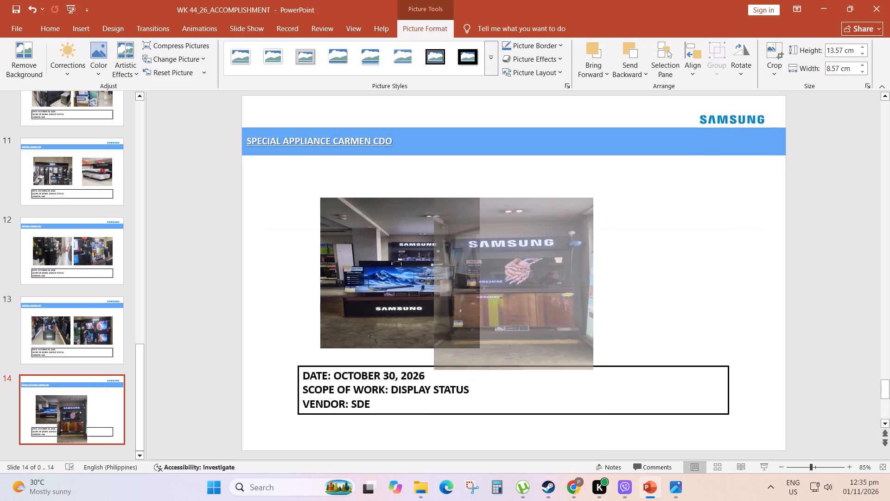
{"action": "left_click_drag", "start_coordinate": [512, 369], "coordinate": [517, 347]}
{"action": "left_click_drag", "start_coordinate": [504, 293], "coordinate": [610, 289]}
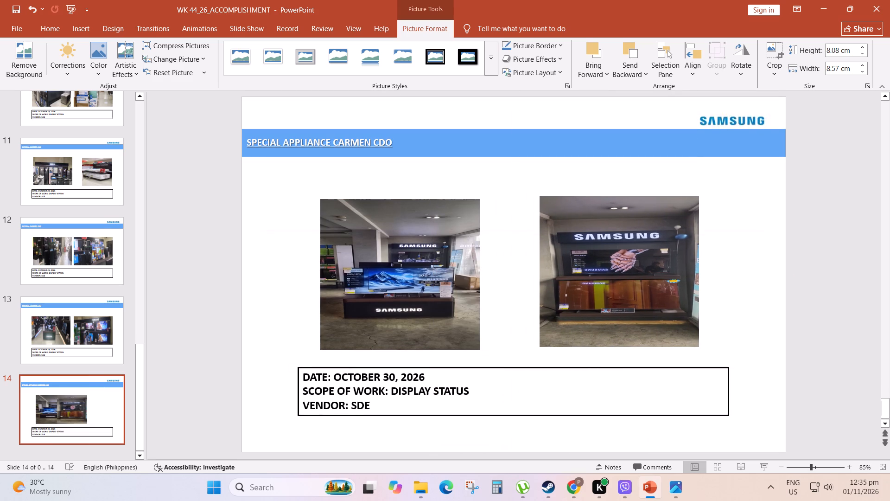
{"action": "left_click_drag", "start_coordinate": [610, 289], "coordinate": [608, 295]}
Duplicate slide 14, the SPECIAL APPLIANCE CARMEN CDO slide with the two Samsung TV display photos.
{"action": "right_click", "coordinate": [113, 409]}
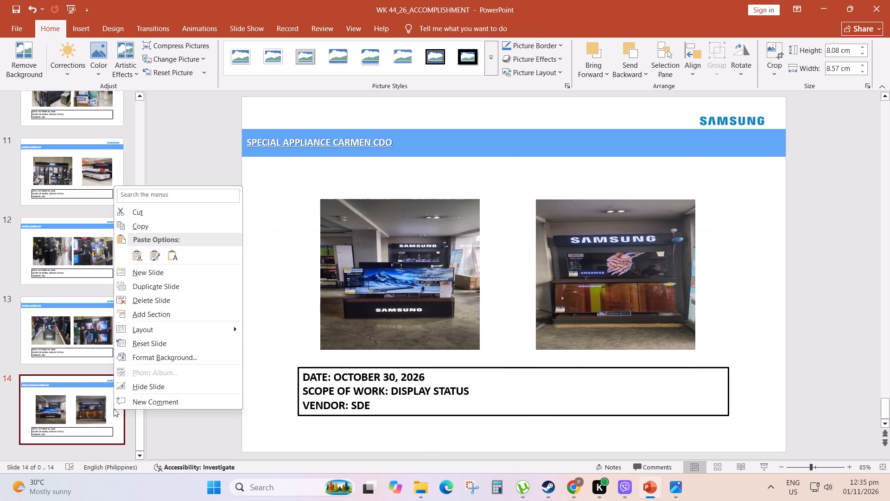
{"action": "left_click", "coordinate": [158, 289]}
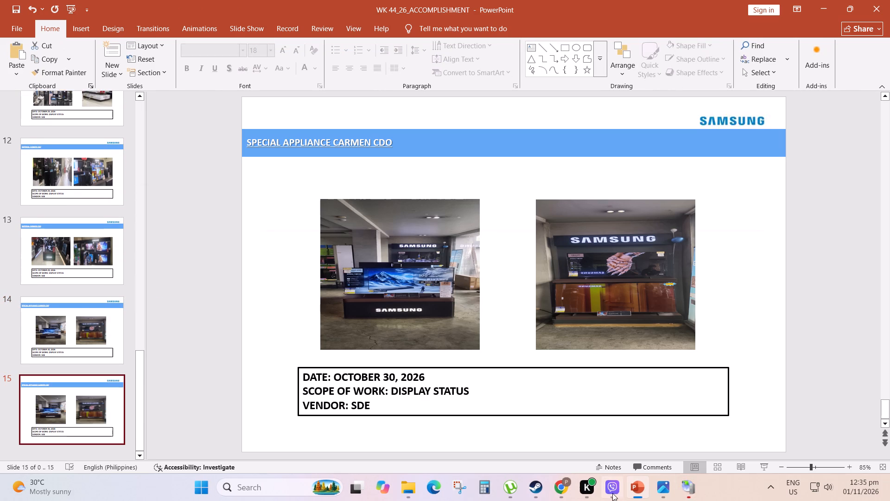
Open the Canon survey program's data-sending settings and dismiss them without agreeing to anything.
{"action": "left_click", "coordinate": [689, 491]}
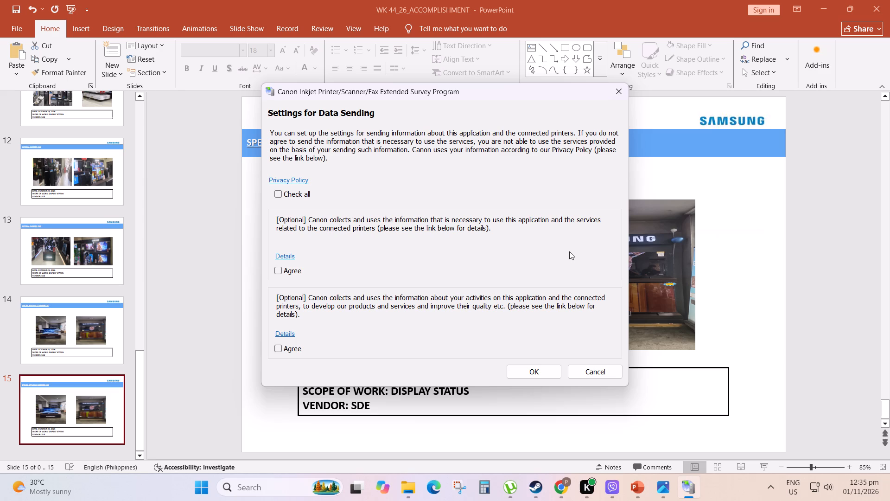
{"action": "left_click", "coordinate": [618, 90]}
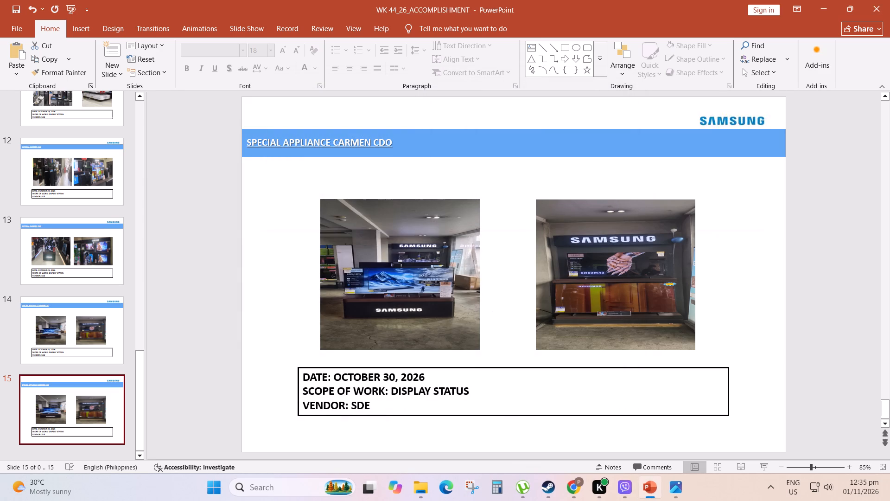
Delete the Samsung TV stand photo from slide 15's left half.
{"action": "left_click", "coordinate": [405, 304]}
{"action": "key", "text": "Delete"}
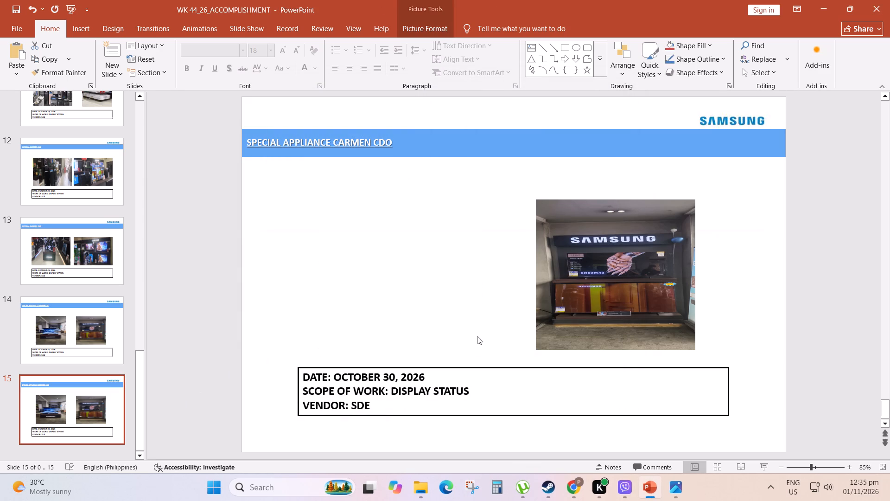
Insert refrigerator photo IMG_20261030_095944_382 from the Photos app into slide 15's left half, sized 8.08 cm high and 8.57 cm wide.
{"action": "left_click", "coordinate": [674, 491]}
{"action": "left_click", "coordinate": [685, 213]}
{"action": "left_click", "coordinate": [685, 220]}
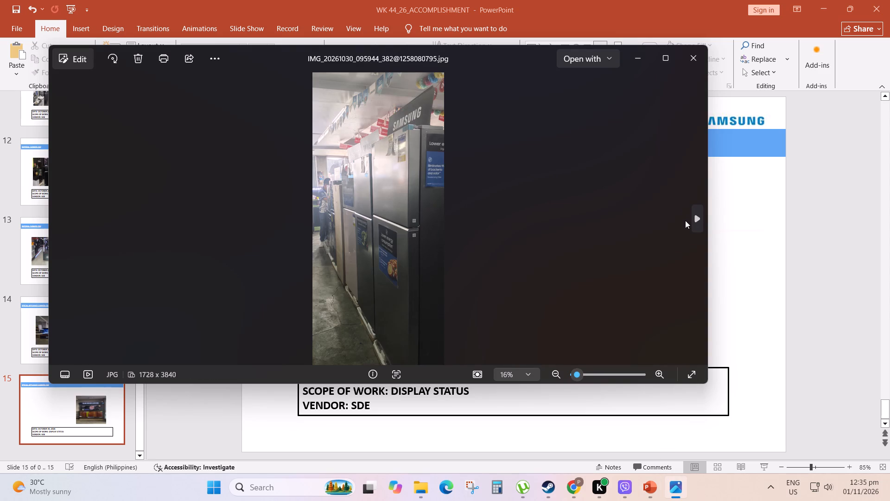
{"action": "left_click_drag", "start_coordinate": [398, 224], "coordinate": [761, 223]}
{"action": "left_click_drag", "start_coordinate": [515, 99], "coordinate": [520, 194]}
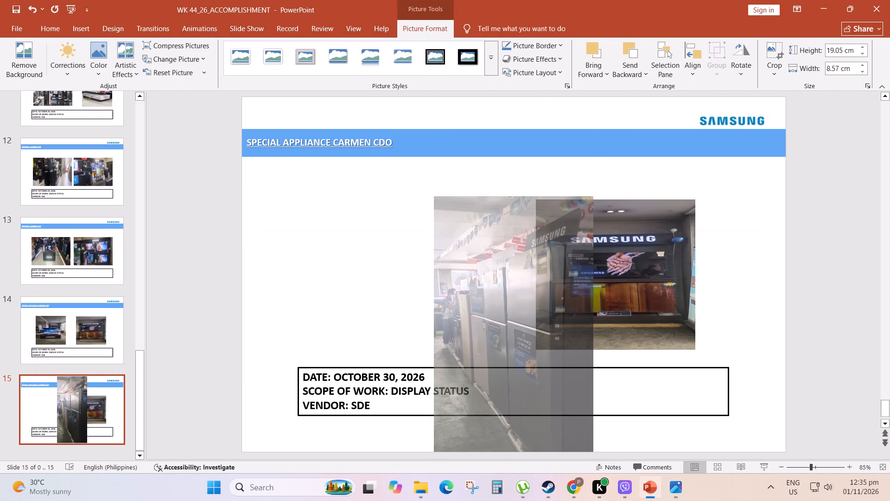
{"action": "left_click_drag", "start_coordinate": [520, 194], "coordinate": [518, 200]}
{"action": "left_click_drag", "start_coordinate": [513, 453], "coordinate": [523, 358]}
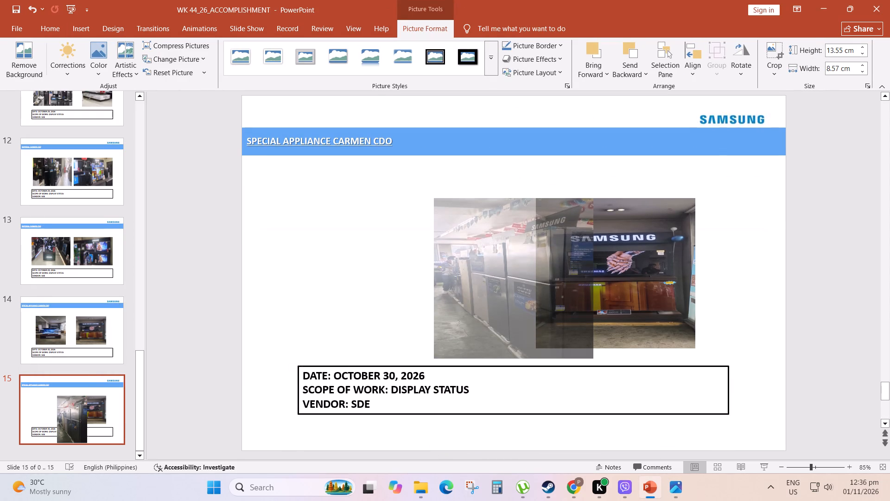
{"action": "left_click_drag", "start_coordinate": [523, 358], "coordinate": [524, 349]}
{"action": "left_click_drag", "start_coordinate": [517, 274], "coordinate": [404, 268]}
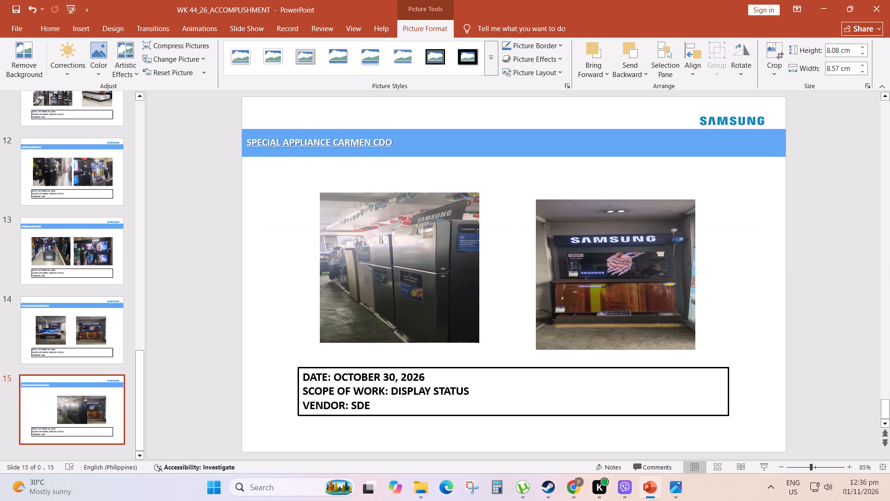
{"action": "left_click_drag", "start_coordinate": [404, 268], "coordinate": [404, 267]}
Delete the Samsung TV wall display photo from slide 15's right half.
{"action": "left_click", "coordinate": [592, 286]}
{"action": "key", "text": "Delete"}
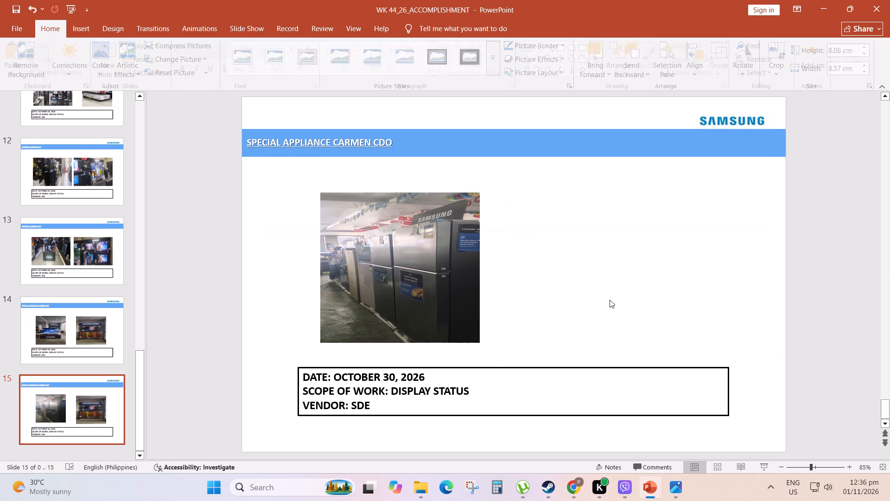
Insert Smart Oven photo IMG_20261030_100022_880 from the Photos app into slide 15's right half, 8.08 cm high and 8.57 cm wide, level with the left photo.
{"action": "left_click", "coordinate": [678, 483]}
{"action": "left_click", "coordinate": [694, 241]}
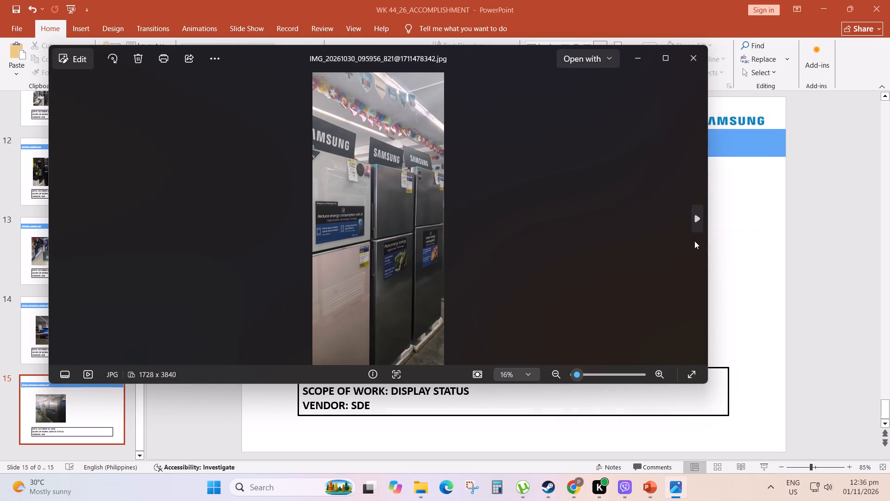
{"action": "left_click", "coordinate": [694, 241]}
{"action": "left_click", "coordinate": [683, 241]}
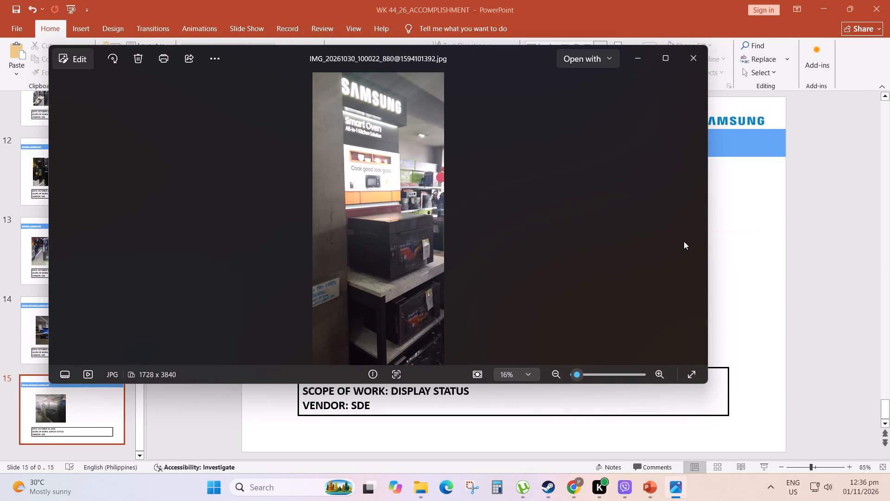
{"action": "left_click_drag", "start_coordinate": [377, 240], "coordinate": [771, 239]}
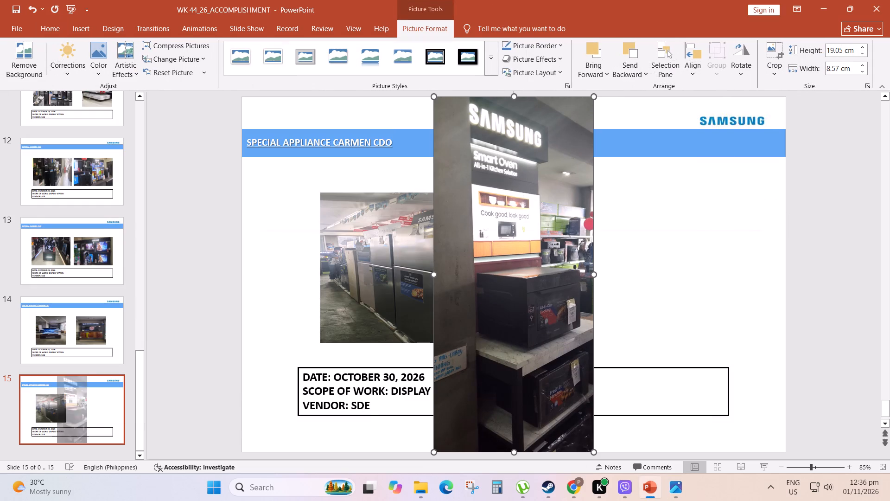
{"action": "left_click_drag", "start_coordinate": [515, 97], "coordinate": [524, 194]}
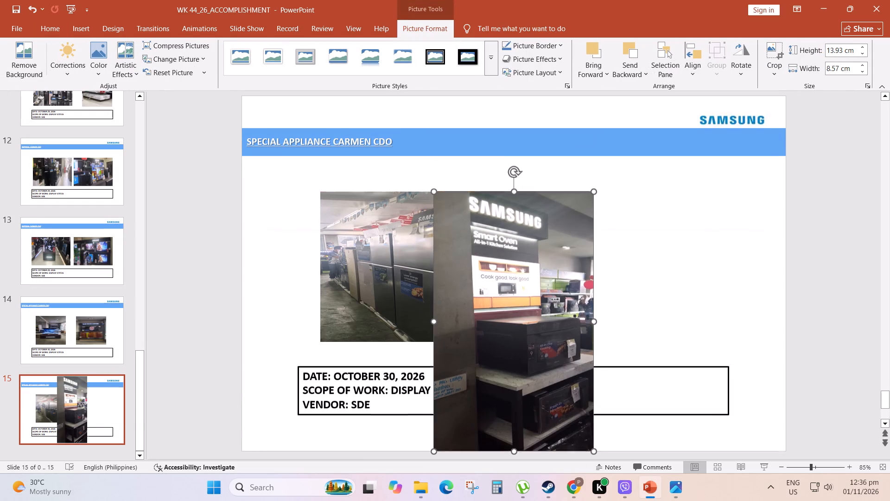
{"action": "left_click_drag", "start_coordinate": [514, 451], "coordinate": [527, 343]}
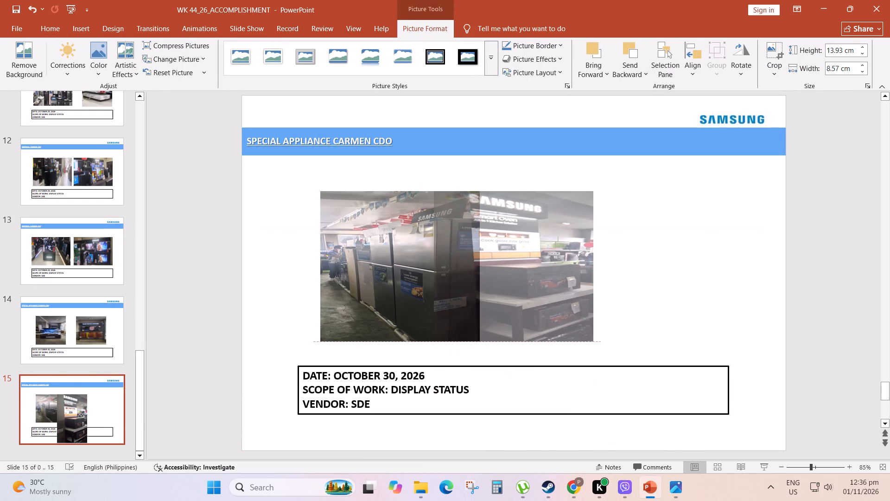
{"action": "left_click_drag", "start_coordinate": [527, 343], "coordinate": [528, 340]}
{"action": "left_click_drag", "start_coordinate": [508, 280], "coordinate": [613, 280]}
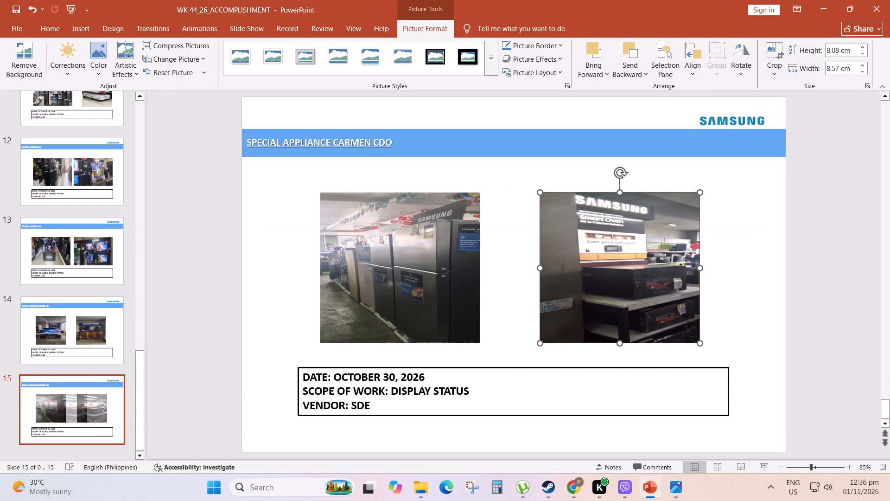
Save the WK 44_26_ACCOMPLISHMENT presentation and close it.
{"action": "key", "text": "ctrl+s"}
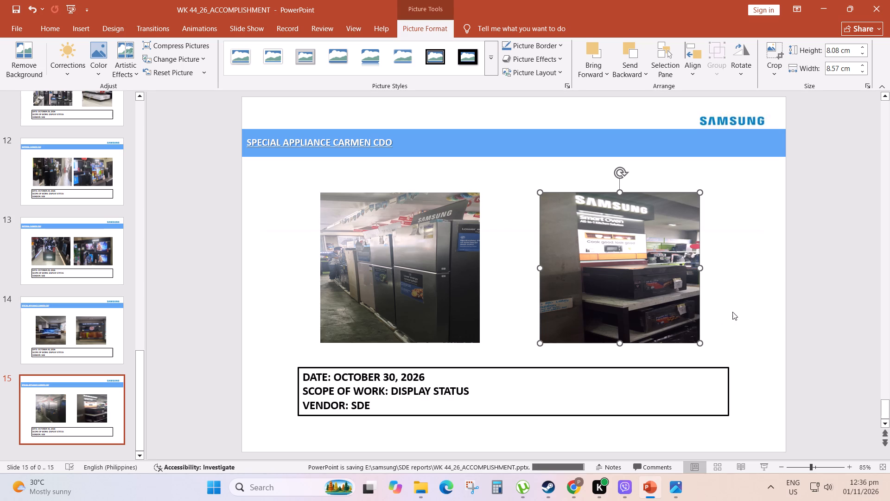
{"action": "left_click", "coordinate": [883, 9]}
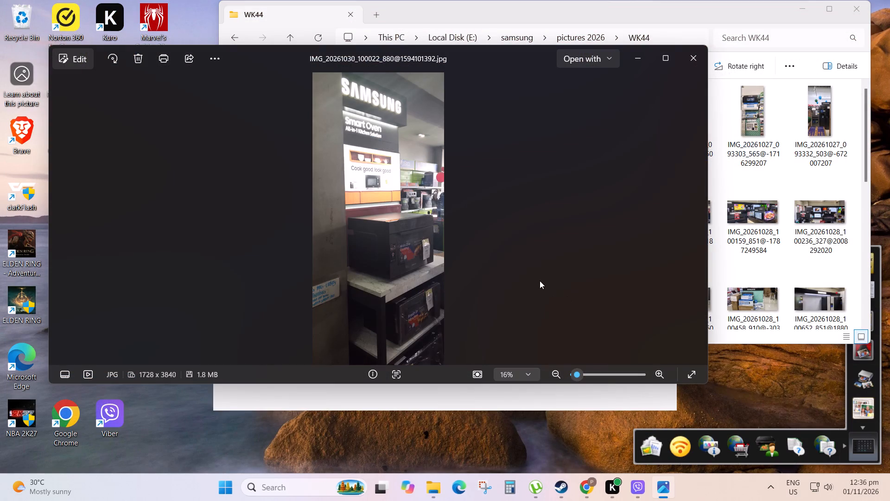
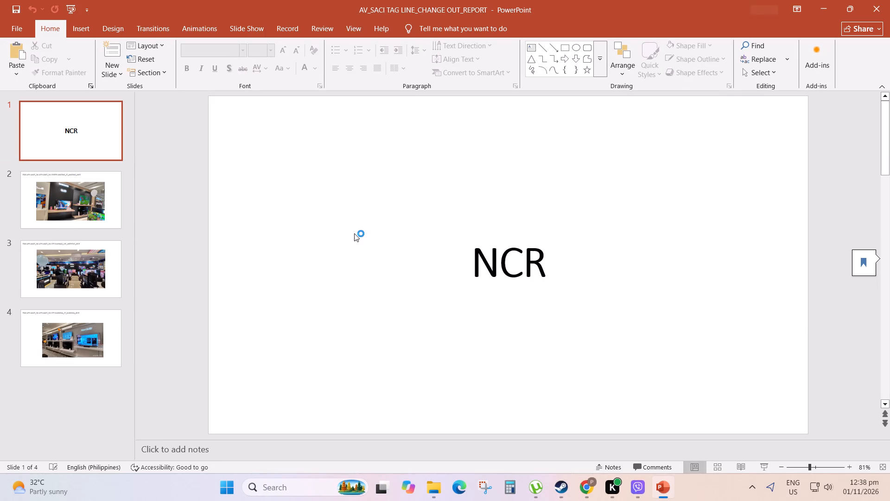
Replace the NCR title on slide 1 of AV_SACI TAG LINE_CHANGE OUT_REPORT with NORTH MINDANAO.
{"action": "left_click", "coordinate": [68, 133]}
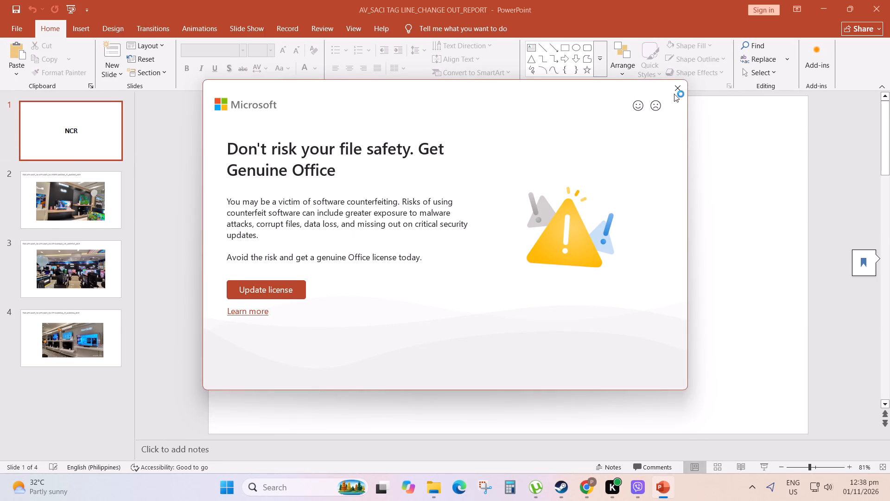
{"action": "left_click", "coordinate": [682, 87]}
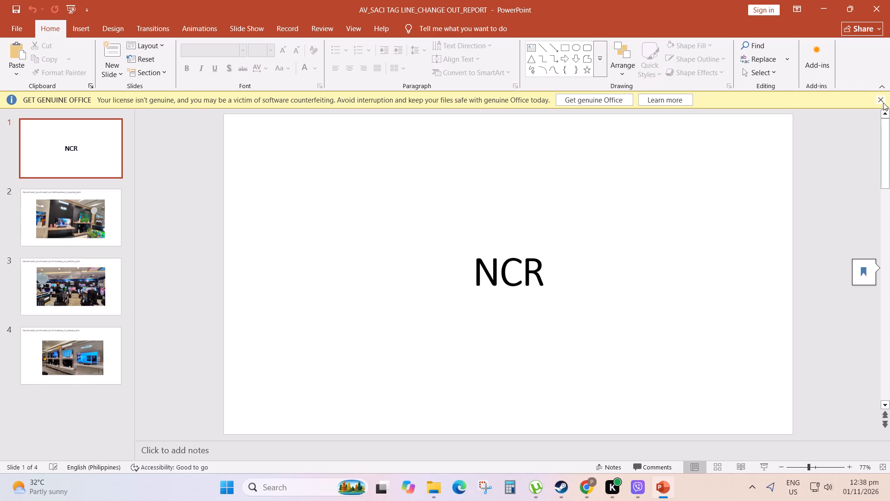
{"action": "left_click", "coordinate": [883, 103]}
{"action": "left_click", "coordinate": [506, 265]}
{"action": "left_click_drag", "start_coordinate": [553, 267], "coordinate": [479, 257]}
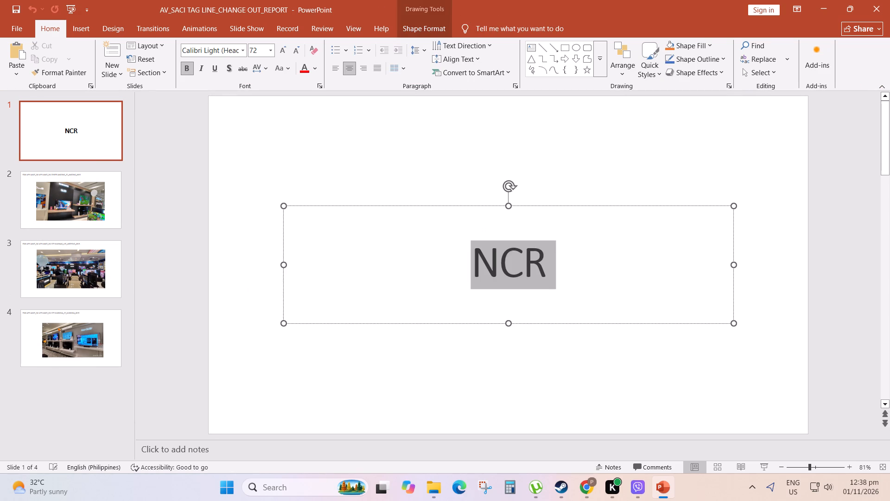
{"action": "left_click_drag", "start_coordinate": [479, 257], "coordinate": [462, 257]}
{"action": "type", "text": "NORT"}
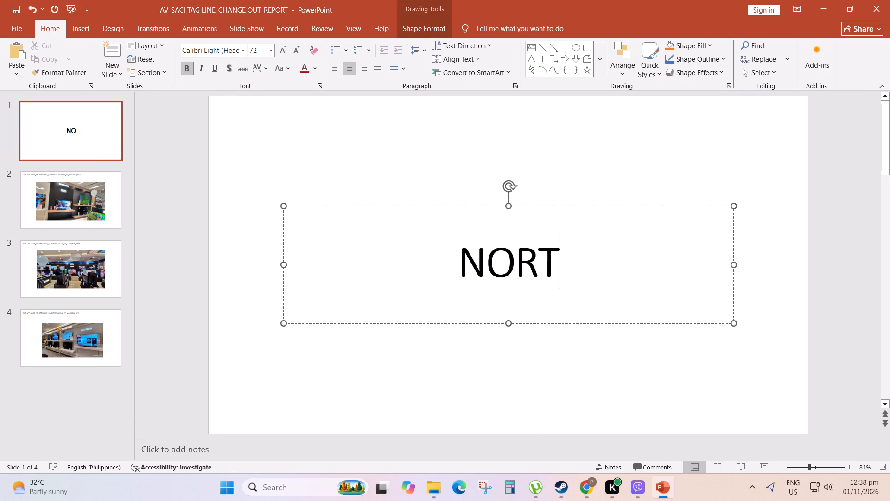
{"action": "type", "text": "H"}
{"action": "key", "text": "space"}
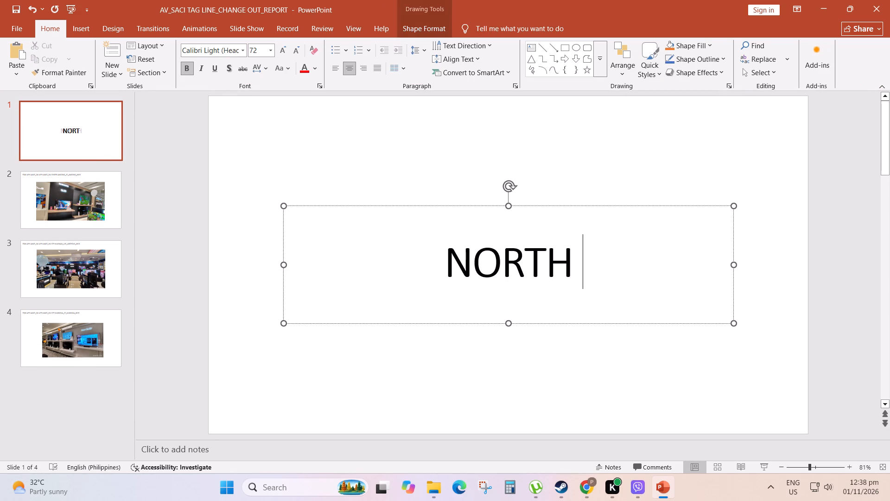
{"action": "type", "text": "MIN"}
{"action": "type", "text": "DA"}
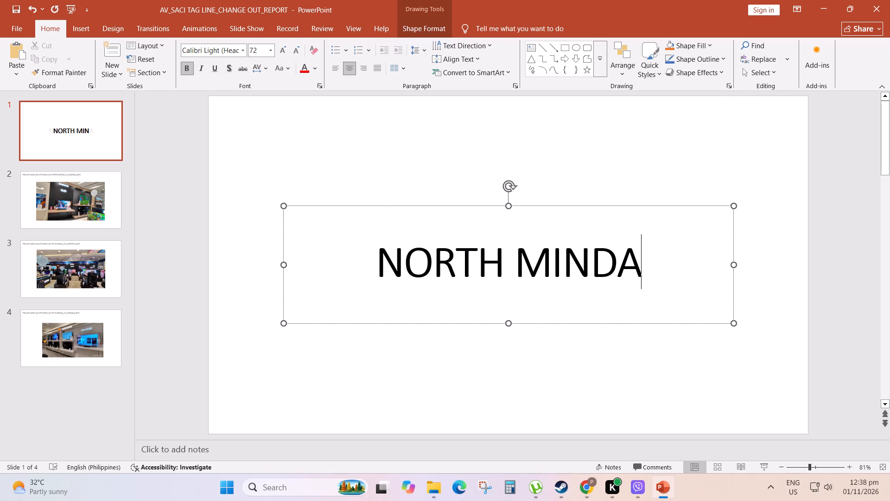
{"action": "type", "text": "NAO"}
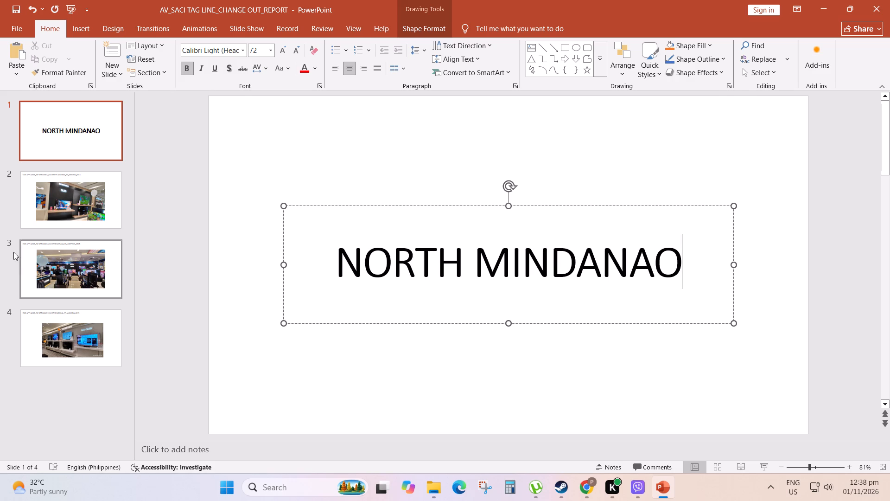
Open the SAMSUNG TVSD 2026 tagline rollout vendor copy_revised_SACI Stores workbook from Downloads in Excel without updating its links.
{"action": "left_click", "coordinate": [66, 193]}
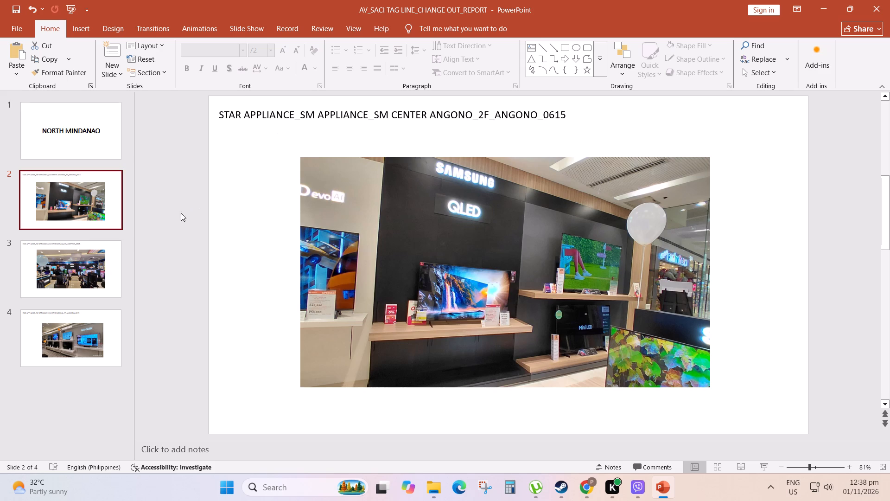
{"action": "left_click", "coordinate": [103, 270]}
{"action": "left_click", "coordinate": [87, 351]}
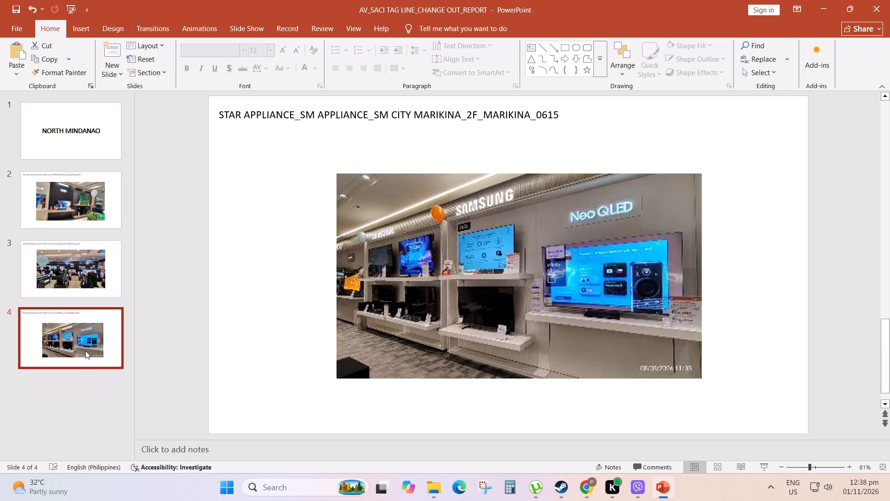
{"action": "left_click", "coordinate": [39, 200]}
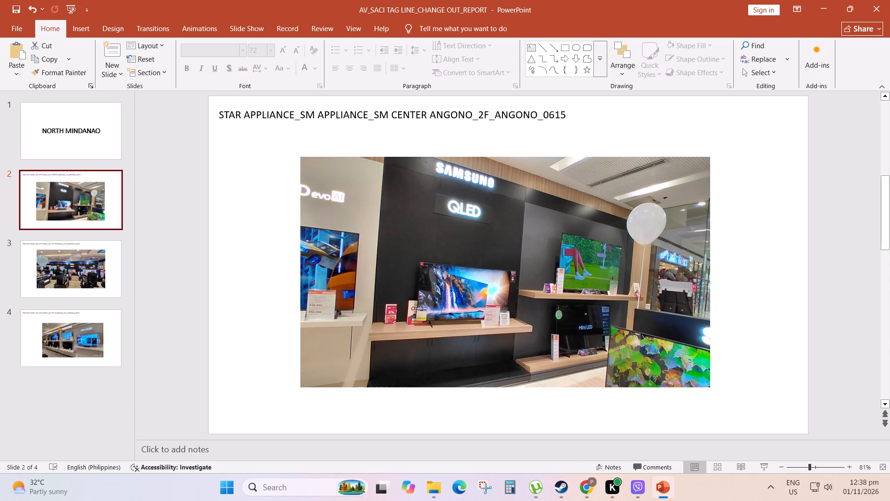
{"action": "left_click", "coordinate": [440, 493]}
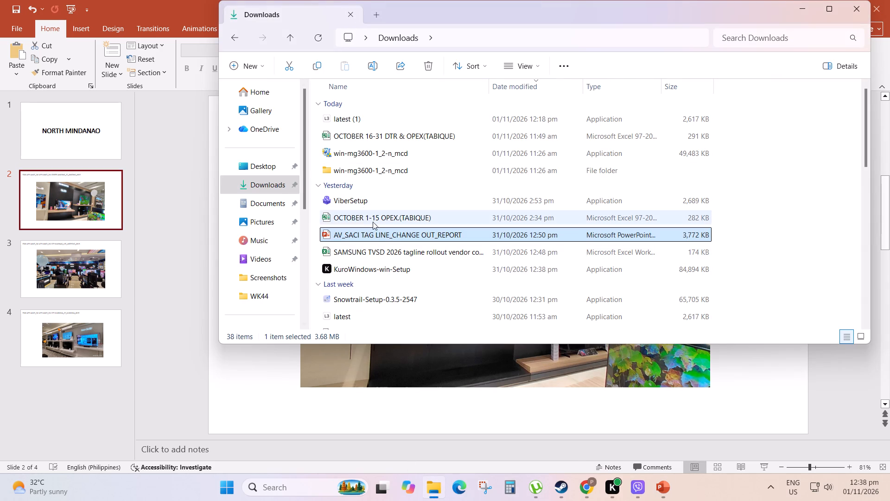
{"action": "double_click", "coordinate": [375, 252]}
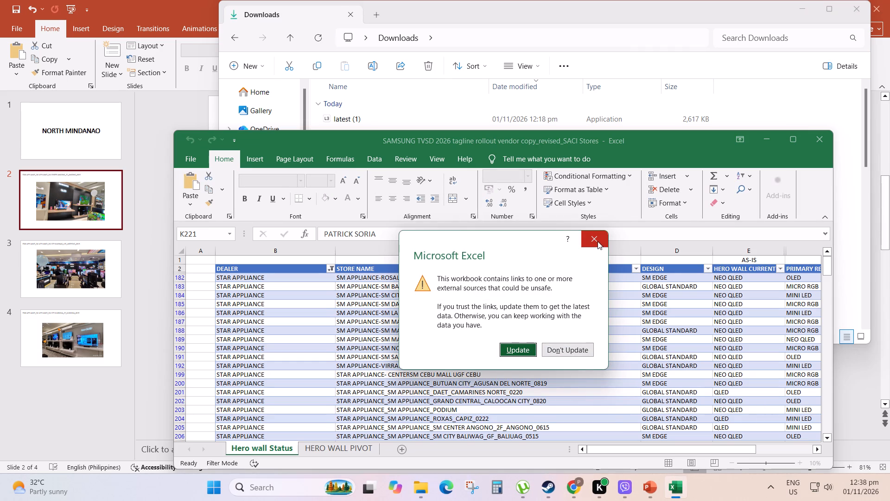
{"action": "left_click", "coordinate": [585, 346]}
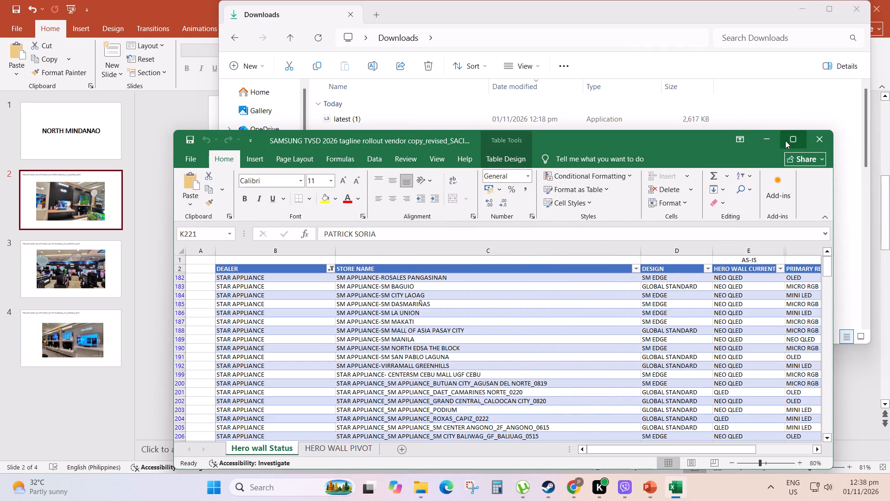
{"action": "left_click", "coordinate": [794, 138]}
{"action": "left_click", "coordinate": [882, 99]}
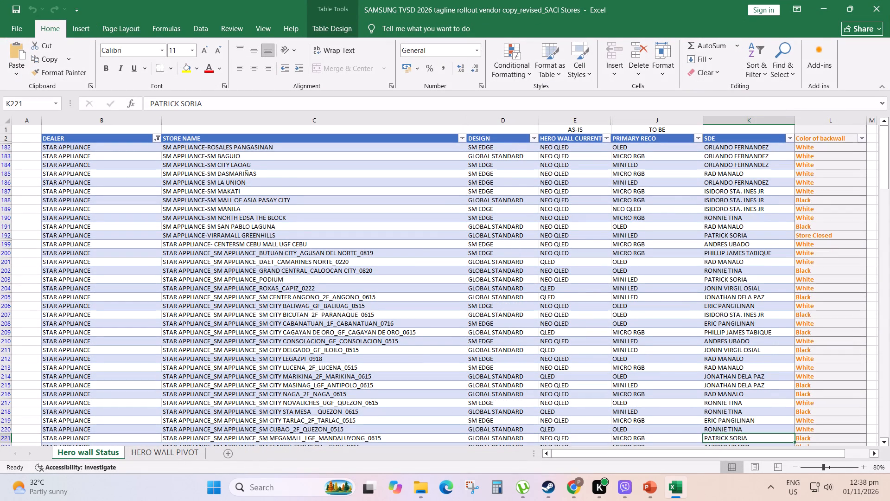
Filter the SDE column of the Hero wall Status sheet to only the Tabique entries, searching with TA.
{"action": "left_click", "coordinate": [790, 140]}
{"action": "left_click", "coordinate": [669, 266]}
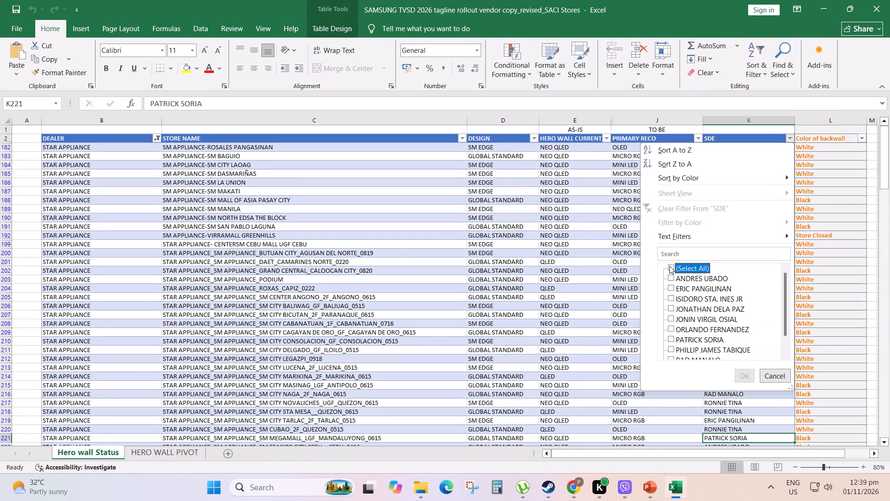
{"action": "left_click", "coordinate": [671, 255]}
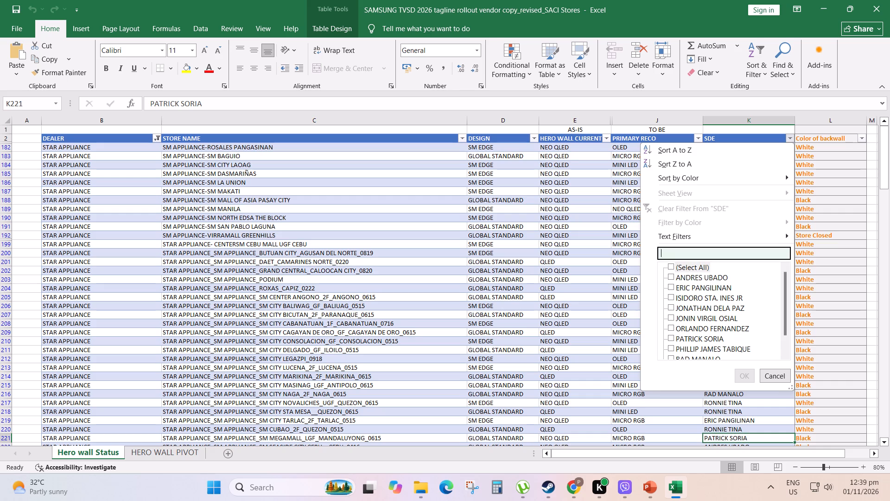
{"action": "type", "text": "TA"}
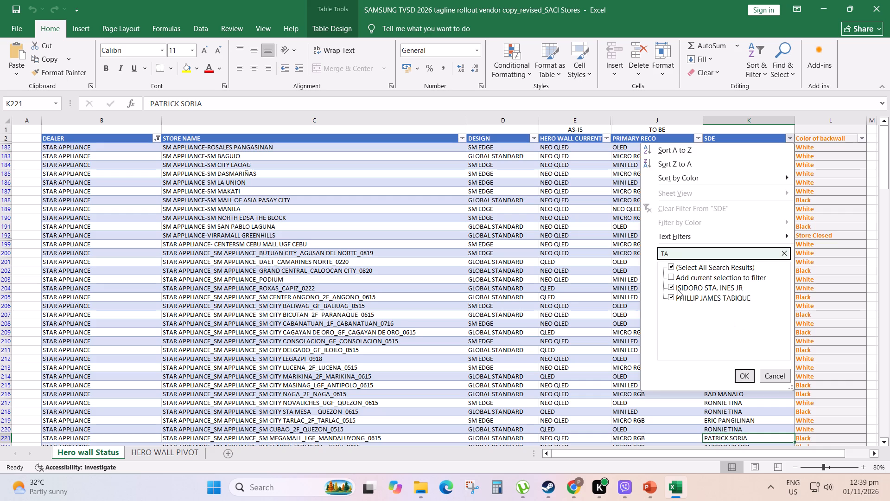
{"action": "left_click", "coordinate": [669, 287]}
{"action": "left_click", "coordinate": [740, 377]}
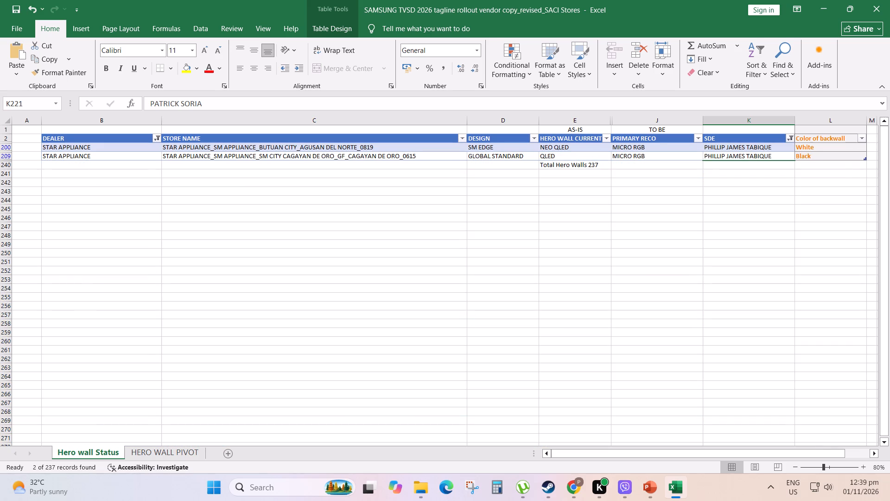
Replace slide 2's title in PowerPoint with STAR APPLIANCE_SM APPLIANCE_BUTUAN CITY_AGUSAN DEL NORTE_0819, copied from the filtered store names.
{"action": "left_click", "coordinate": [296, 149]}
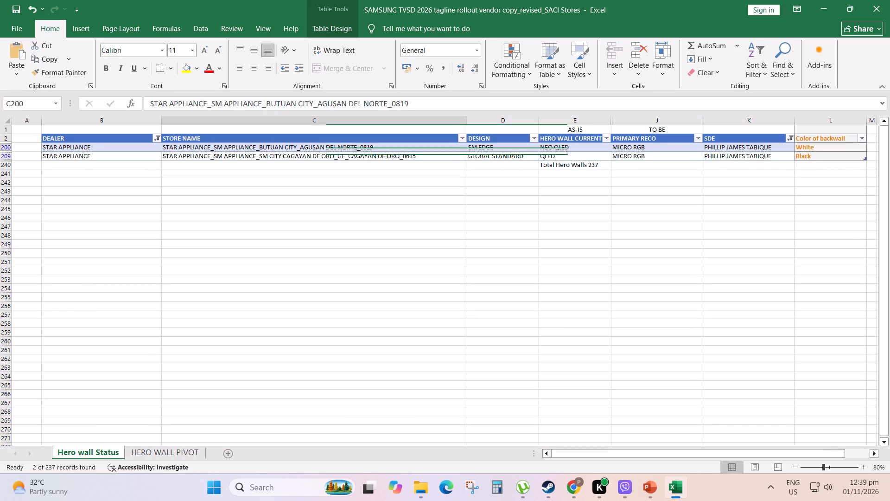
{"action": "key", "text": "ctrl+c"}
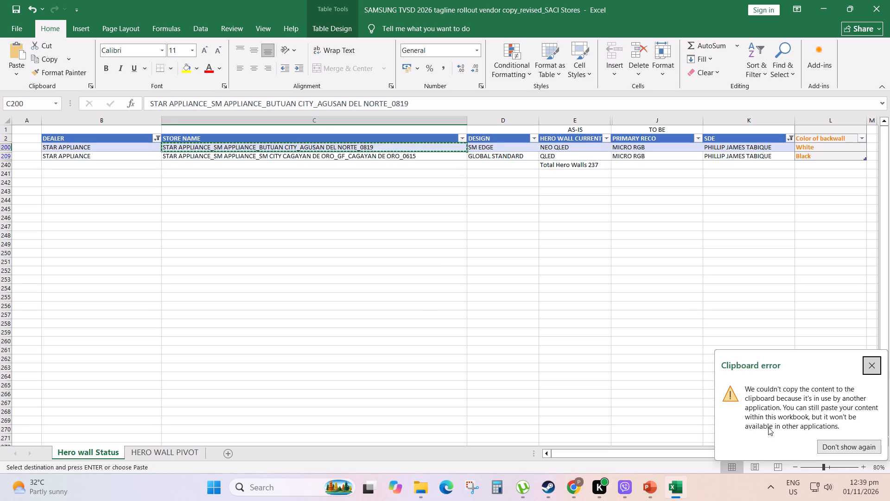
{"action": "left_click", "coordinate": [868, 366]}
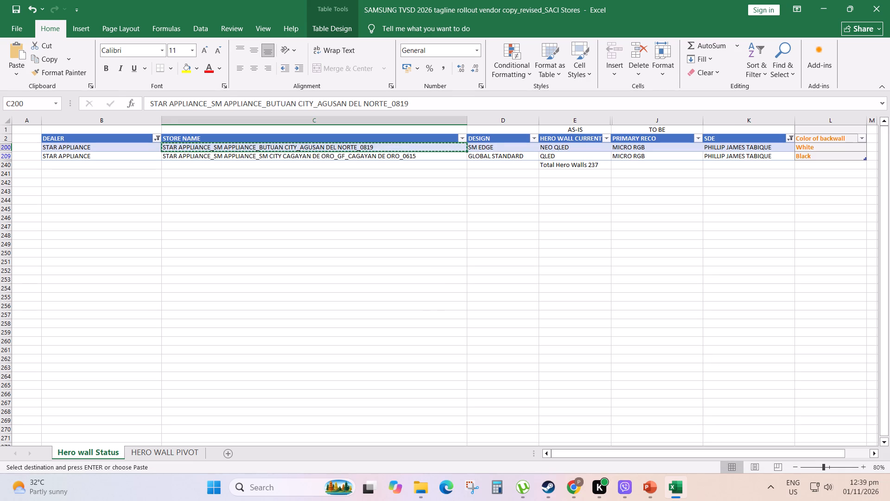
{"action": "left_click_drag", "start_coordinate": [419, 105], "coordinate": [194, 105]}
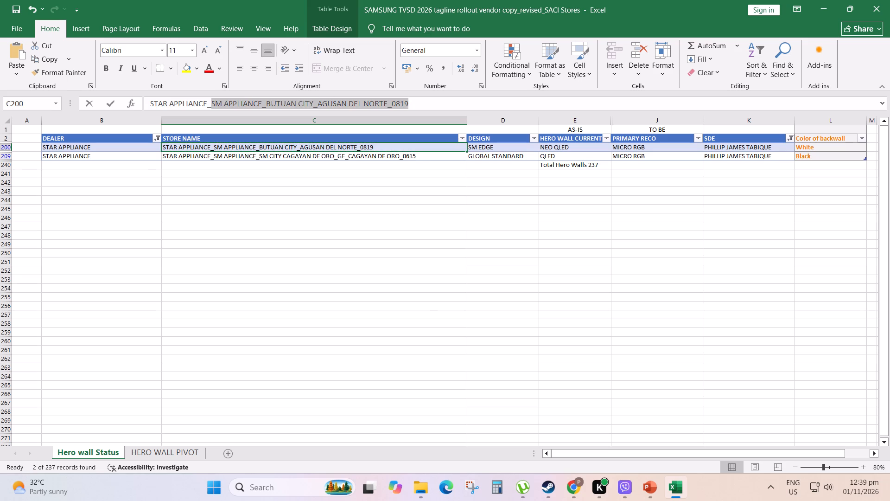
{"action": "left_click_drag", "start_coordinate": [194, 105], "coordinate": [123, 105]}
{"action": "key", "text": "ctrl+c"}
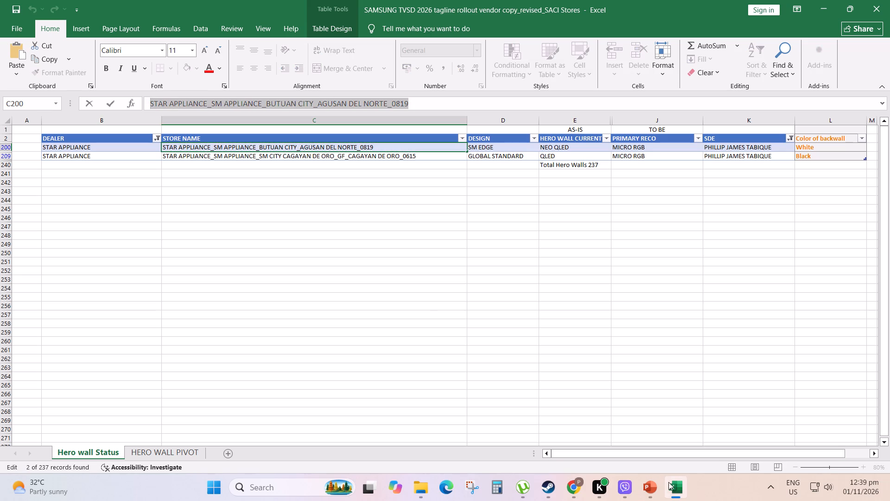
{"action": "left_click", "coordinate": [635, 434]}
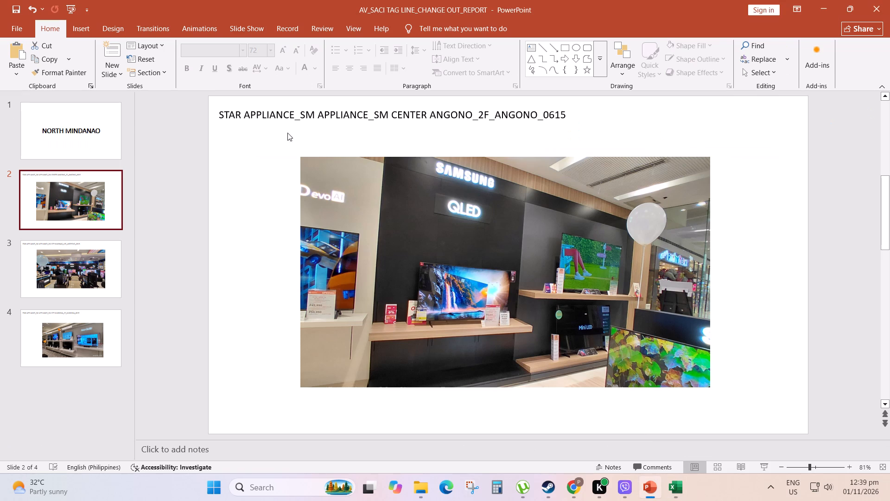
{"action": "left_click_drag", "start_coordinate": [219, 113], "coordinate": [566, 118]}
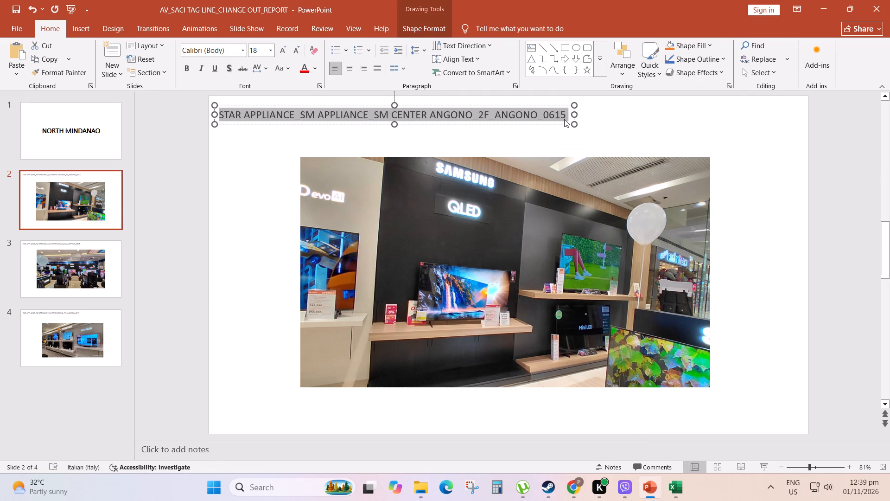
{"action": "key", "text": "ctrl+v"}
{"action": "left_click", "coordinate": [779, 217]}
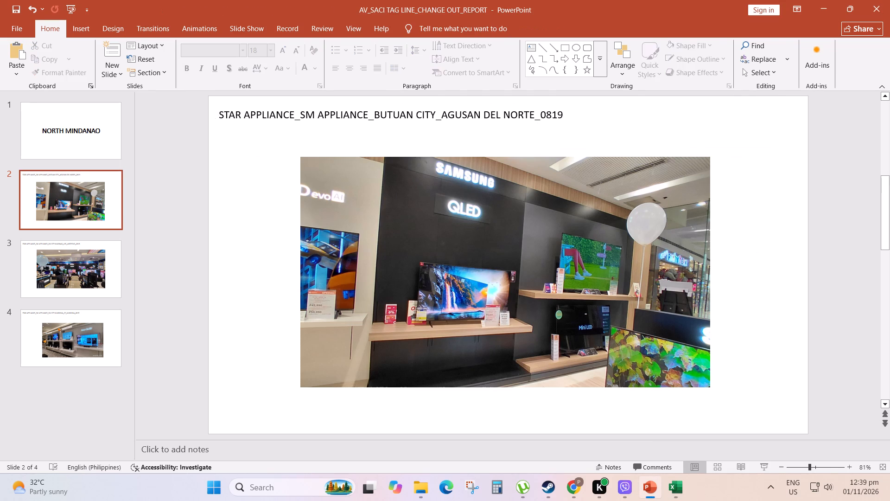
{"action": "left_click", "coordinate": [618, 336]}
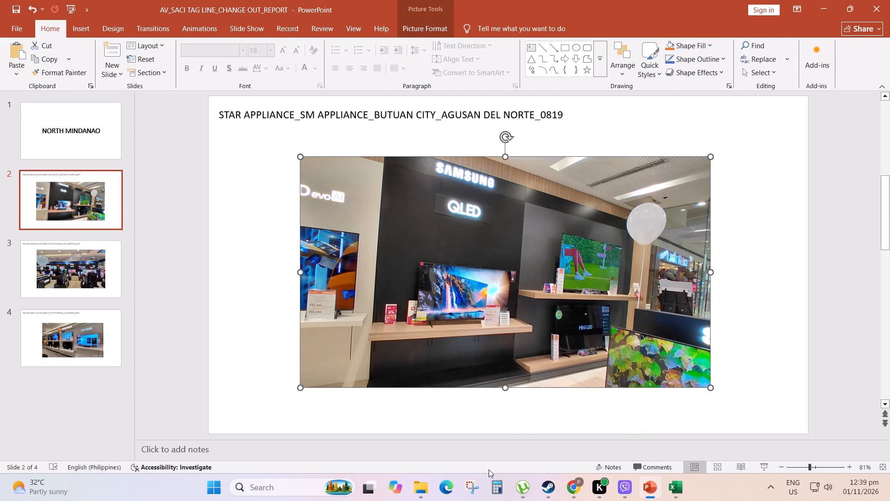
{"action": "left_click", "coordinate": [427, 491]}
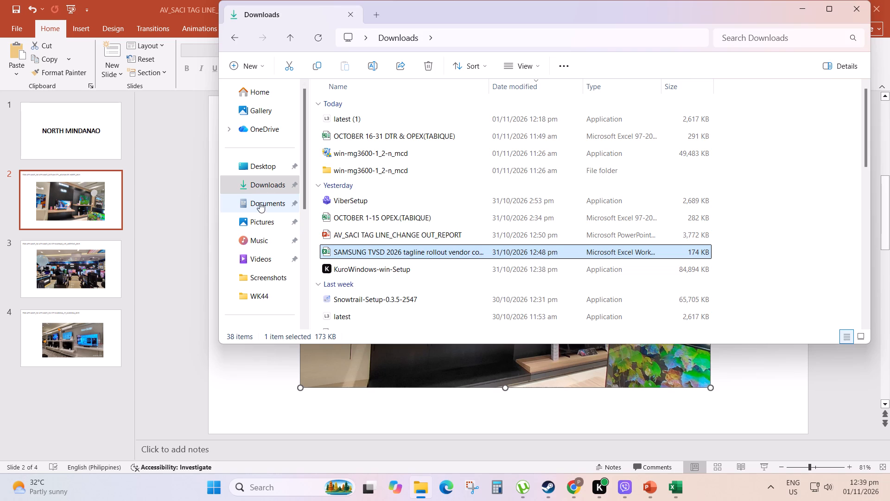
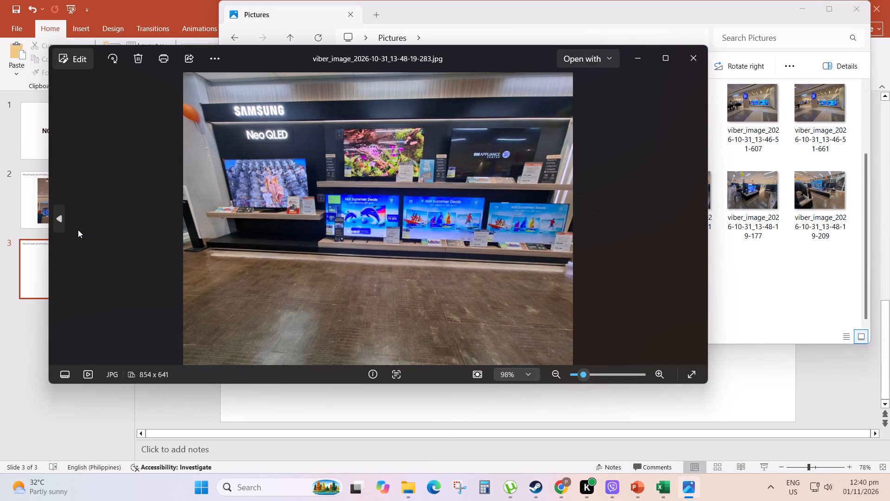
{"action": "left_click", "coordinate": [683, 212]}
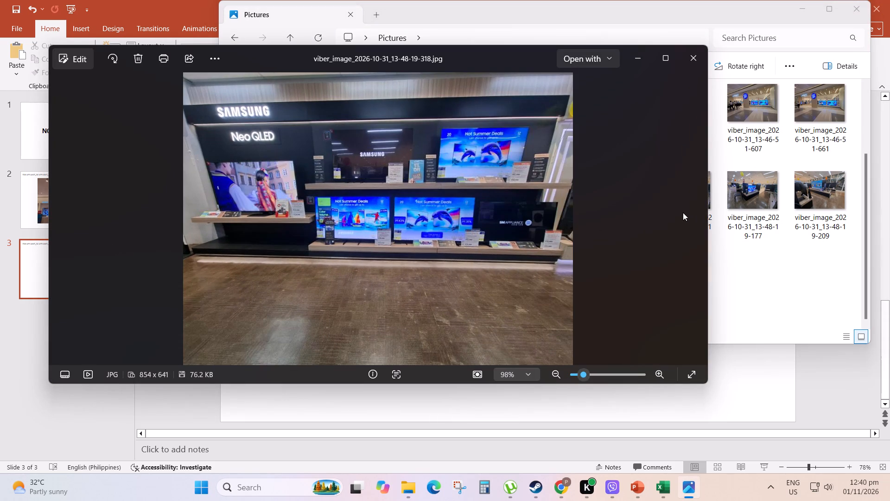
{"action": "left_click_drag", "start_coordinate": [350, 196], "coordinate": [792, 379]}
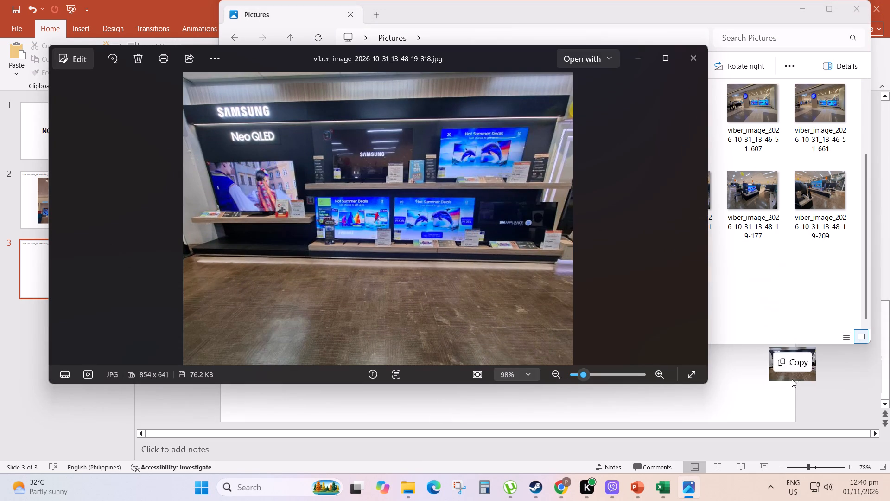
{"action": "left_click_drag", "start_coordinate": [792, 379], "coordinate": [786, 392]}
Shorten slide 3's new photo from its top edge to about 15.6 cm high so it clears the title.
{"action": "left_click_drag", "start_coordinate": [508, 120], "coordinate": [507, 137]}
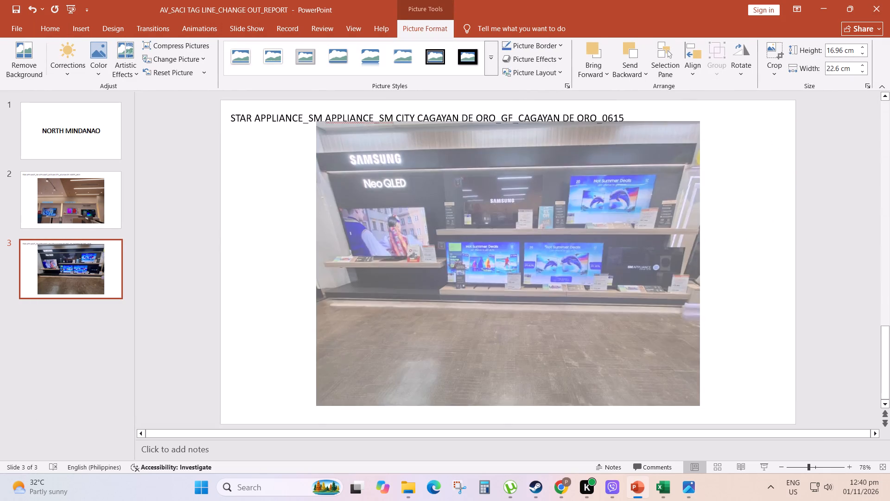
{"action": "left_click_drag", "start_coordinate": [507, 137], "coordinate": [507, 142]}
{"action": "left_click", "coordinate": [500, 250]}
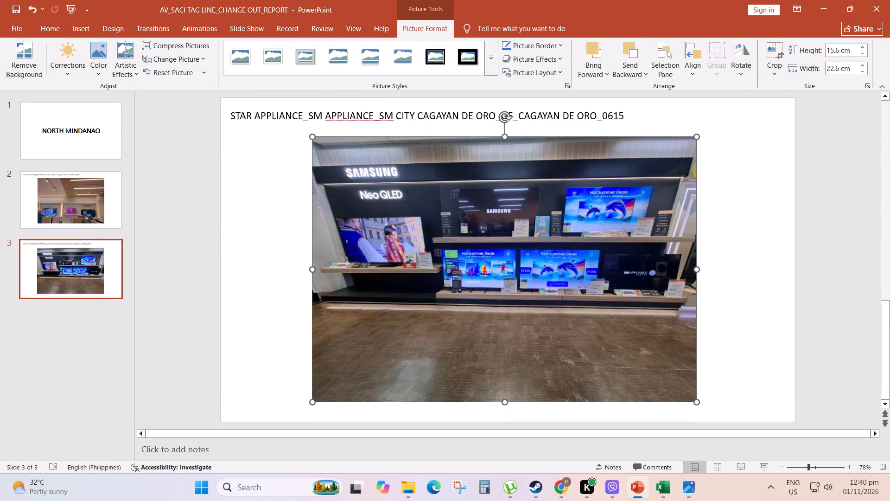
Save a copy of the presentation in Downloads as AV_SACI TAG LINE_CHANGE OUT_REPORT (NORTH MINDANAO).
{"action": "left_click", "coordinate": [15, 23]}
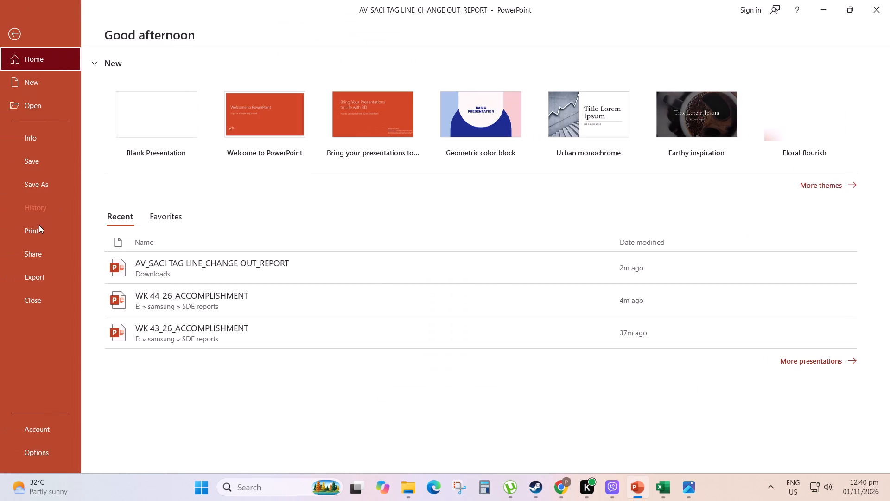
{"action": "left_click", "coordinate": [33, 186]}
{"action": "left_click", "coordinate": [115, 278]}
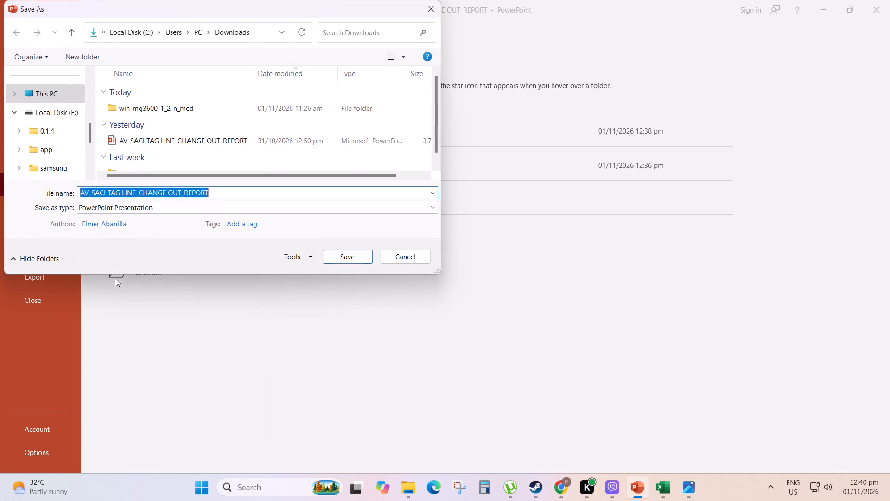
{"action": "left_click", "coordinate": [220, 192]}
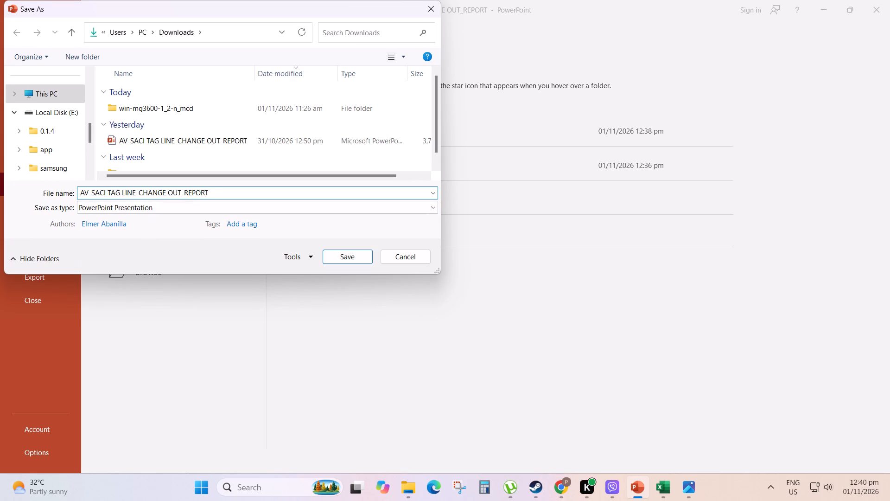
{"action": "key", "text": "space"}
{"action": "type", "text": "("}
{"action": "type", "text": "NORTH"}
{"action": "key", "text": "space"}
{"action": "type", "text": "mI N"}
{"action": "key", "text": "BackSpace"}
{"action": "key", "text": "BackSpace"}
{"action": "key", "text": "BackSpace"}
{"action": "key", "text": "BackSpace"}
{"action": "type", "text": "MINDANAO)"}
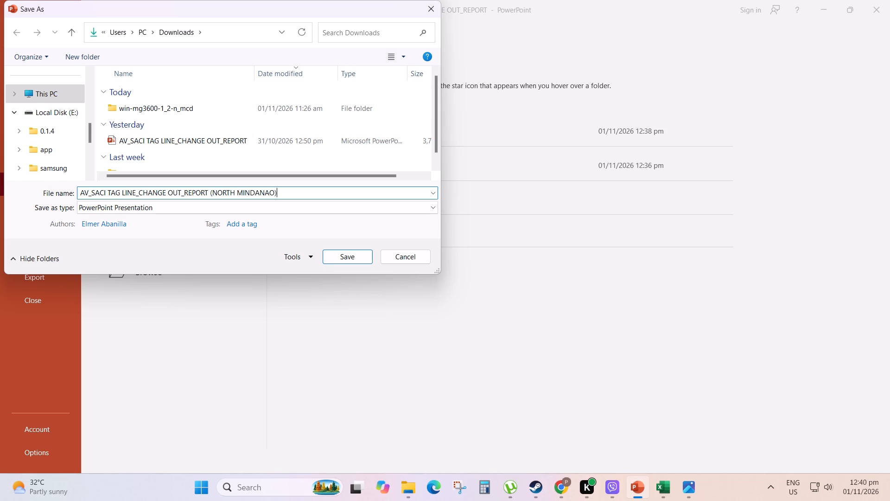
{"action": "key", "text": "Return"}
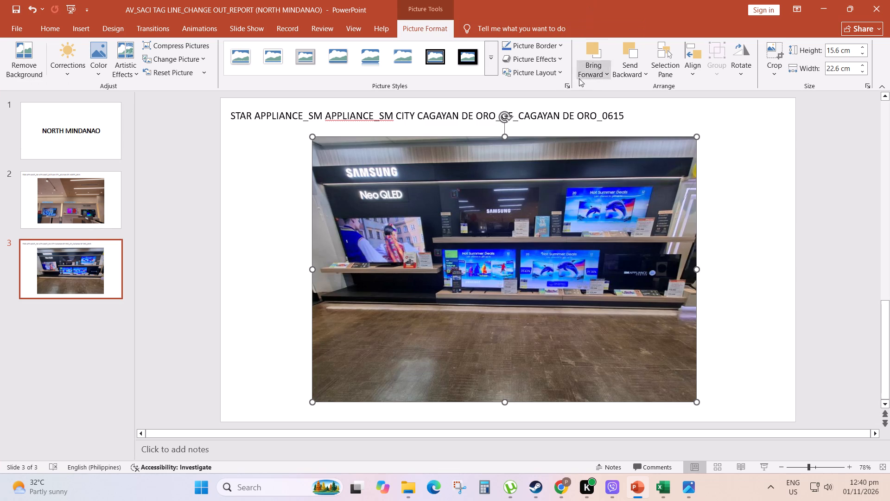
Close the finished presentation, the store photo viewer and the Pictures folder window, leaving the Excel store list open.
{"action": "left_click", "coordinate": [872, 13]}
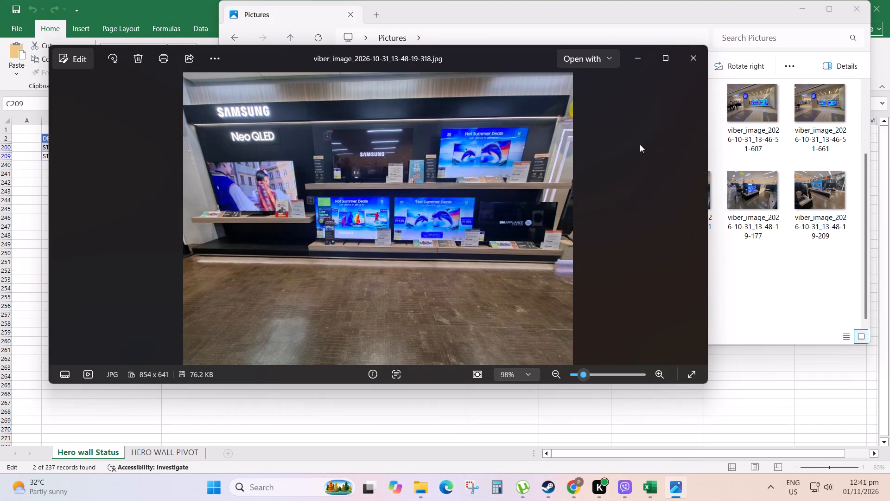
{"action": "left_click", "coordinate": [694, 55]}
{"action": "left_click", "coordinate": [858, 12]}
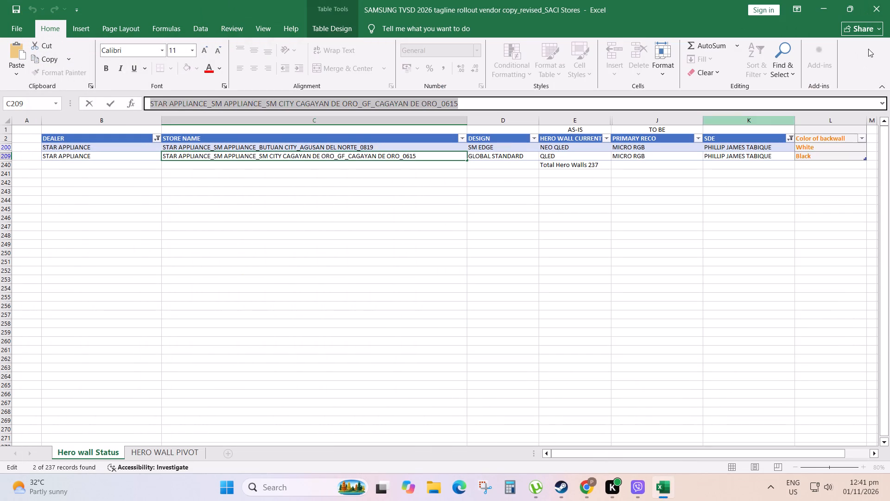
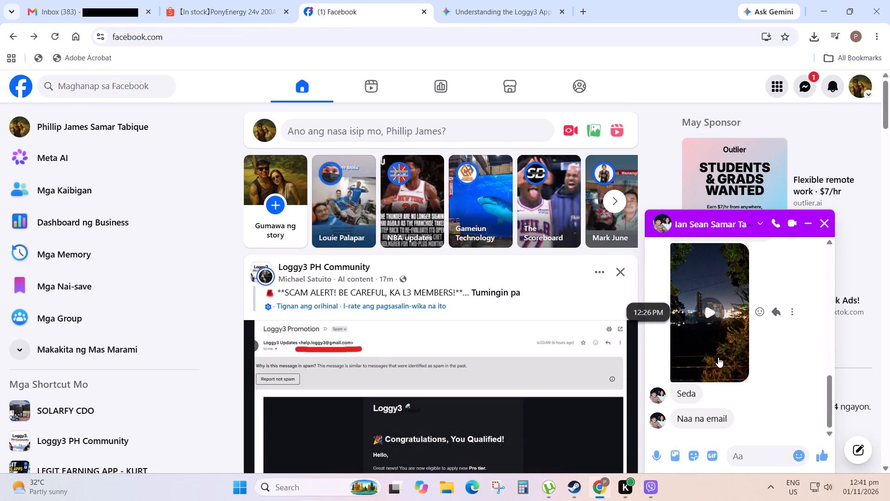
Reply "UNYA PA CGRO" to the latest message in the open Facebook chat, then close the chat.
{"action": "scroll", "coordinate": [718, 357], "scroll_direction": "down", "scroll_amount": 3}
{"action": "left_click", "coordinate": [755, 456]}
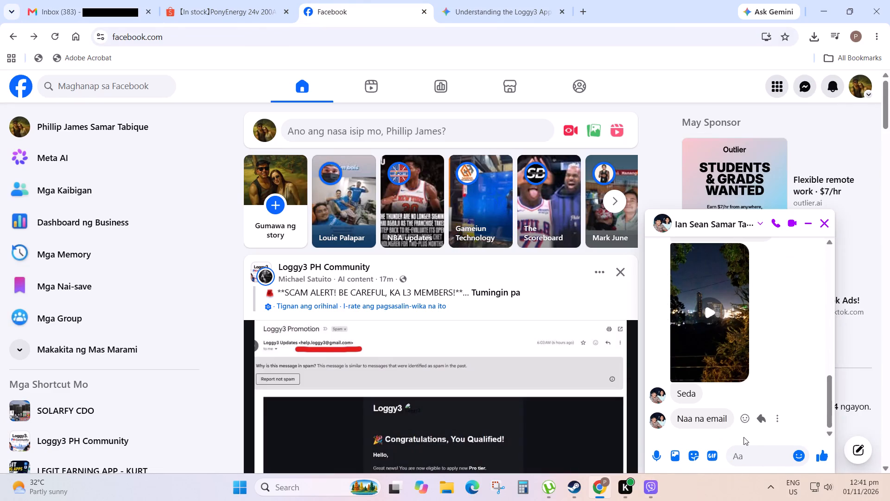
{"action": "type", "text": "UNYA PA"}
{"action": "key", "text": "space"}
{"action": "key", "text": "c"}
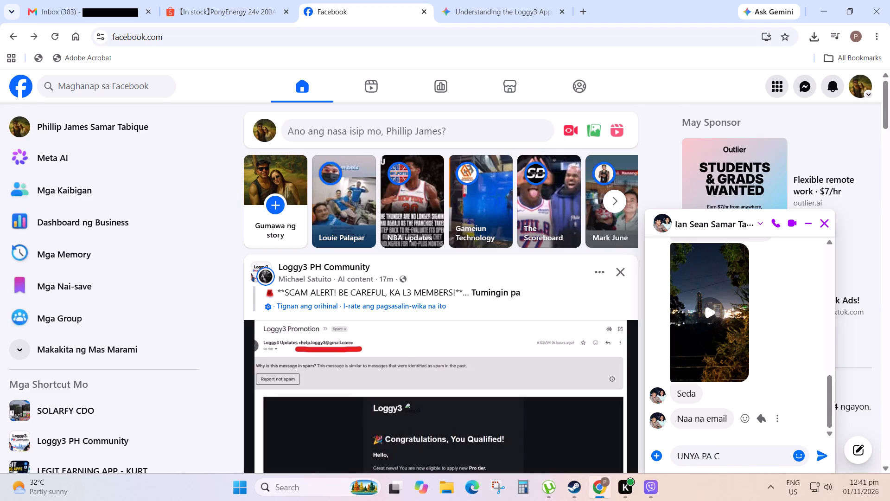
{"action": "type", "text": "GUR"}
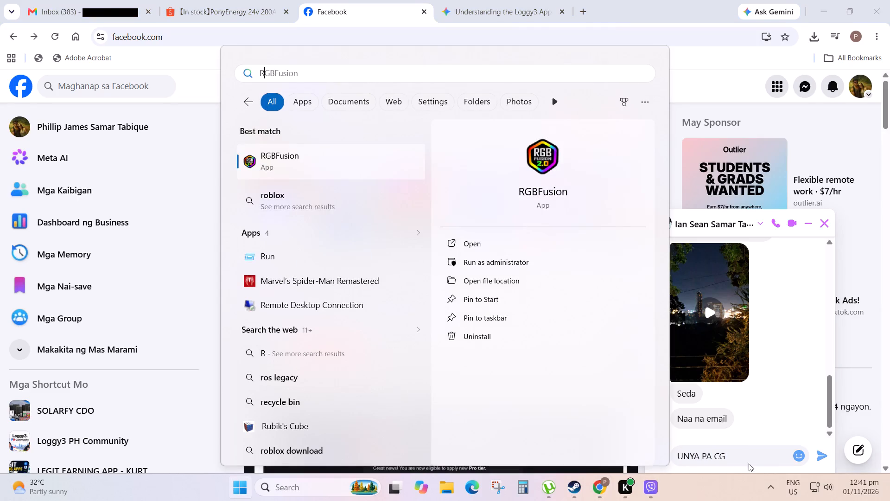
{"action": "left_click", "coordinate": [740, 452]}
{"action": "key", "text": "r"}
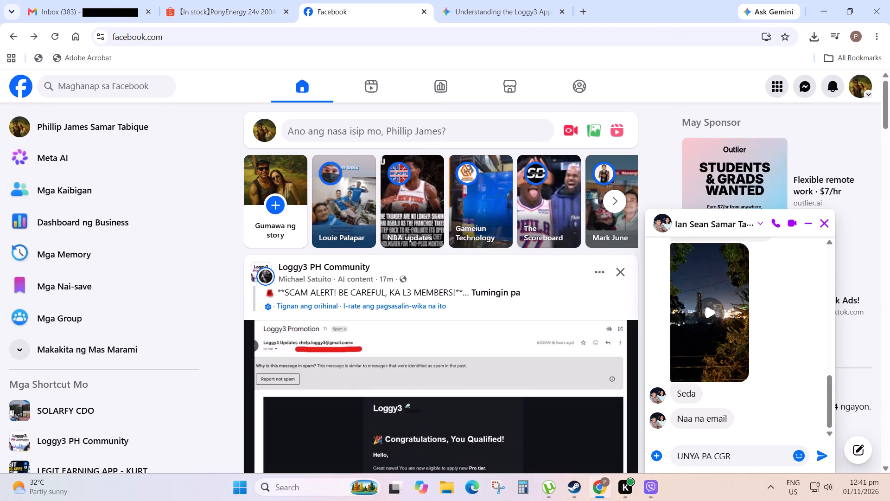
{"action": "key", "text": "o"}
{"action": "key", "text": "Return"}
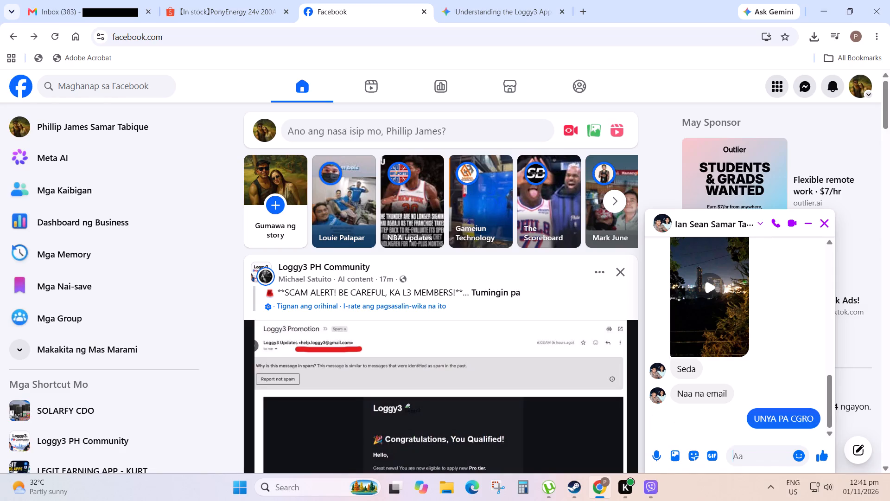
{"action": "left_click", "coordinate": [825, 227]}
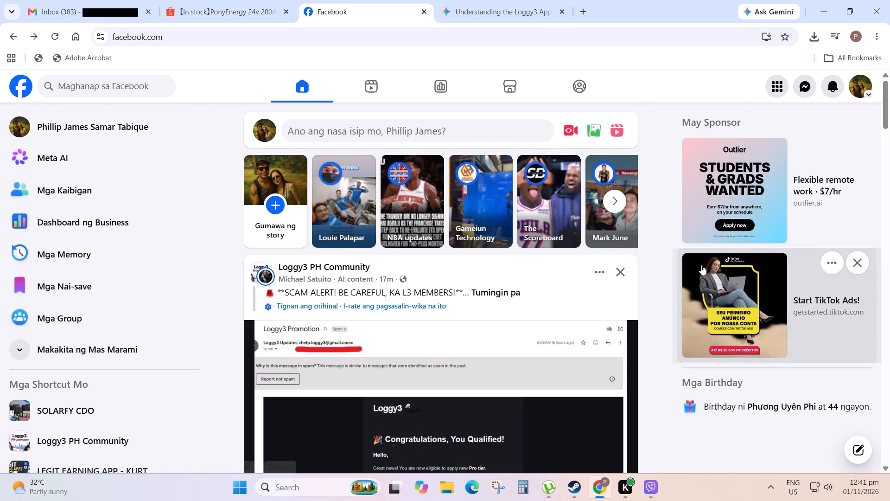
Browse the Facebook news feed, examining the Loggy3, Outlier and Multimango work posts.
{"action": "scroll", "coordinate": [383, 265], "scroll_direction": "down", "scroll_amount": 3}
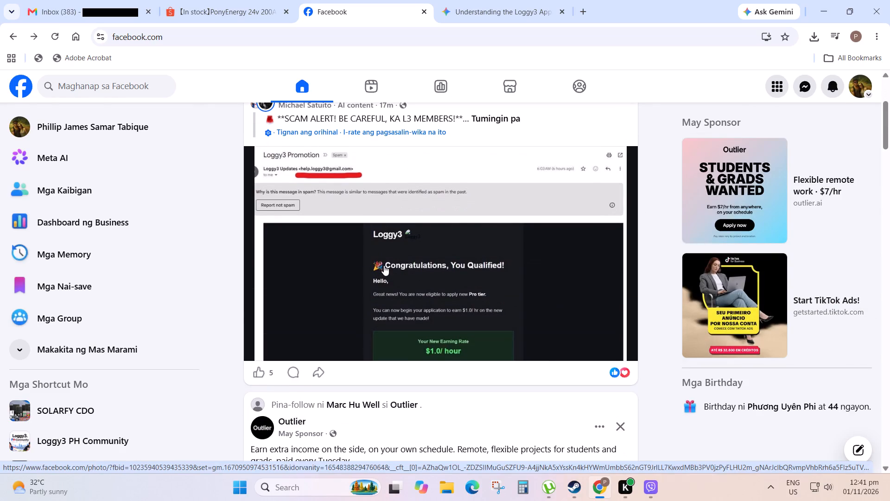
{"action": "scroll", "coordinate": [384, 266], "scroll_direction": "up", "scroll_amount": 1}
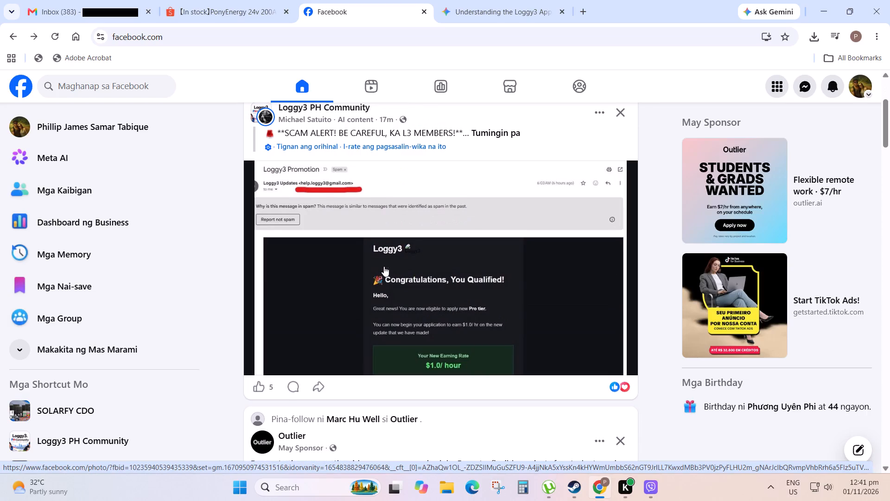
{"action": "scroll", "coordinate": [384, 267], "scroll_direction": "down", "scroll_amount": 2}
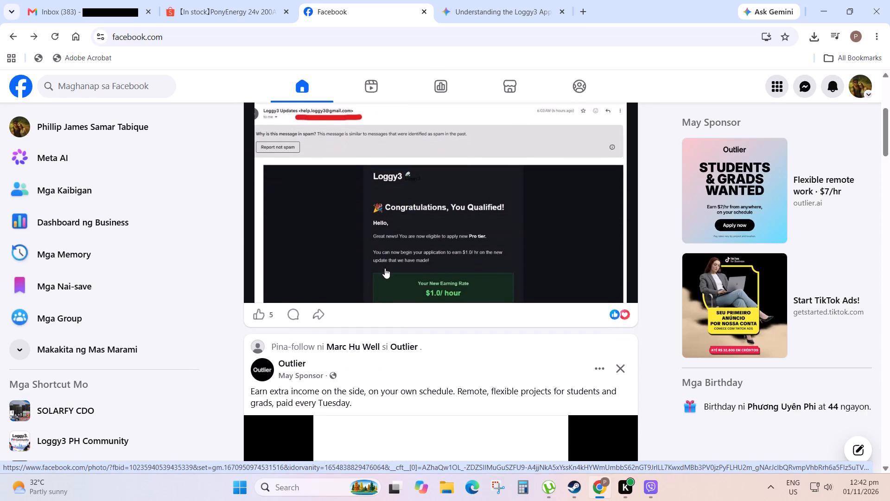
{"action": "scroll", "coordinate": [385, 268], "scroll_direction": "down", "scroll_amount": 4}
{"action": "scroll", "coordinate": [385, 268], "scroll_direction": "up", "scroll_amount": 4}
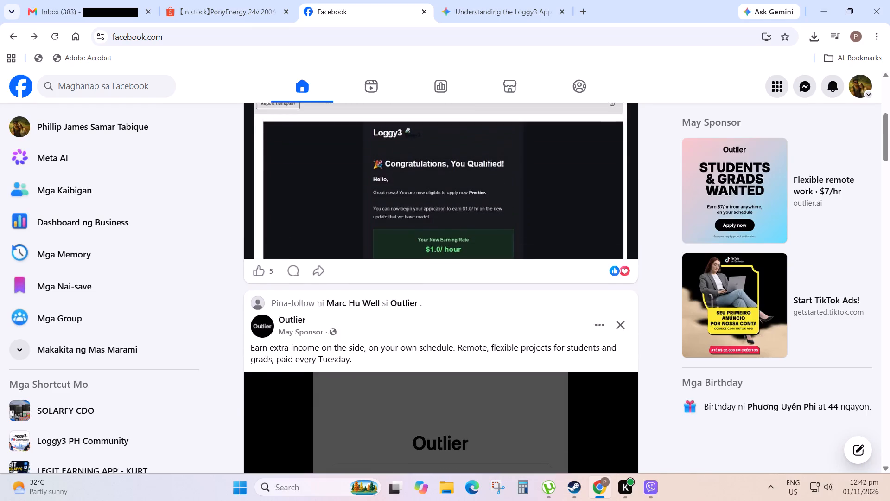
{"action": "scroll", "coordinate": [385, 269], "scroll_direction": "up", "scroll_amount": 1}
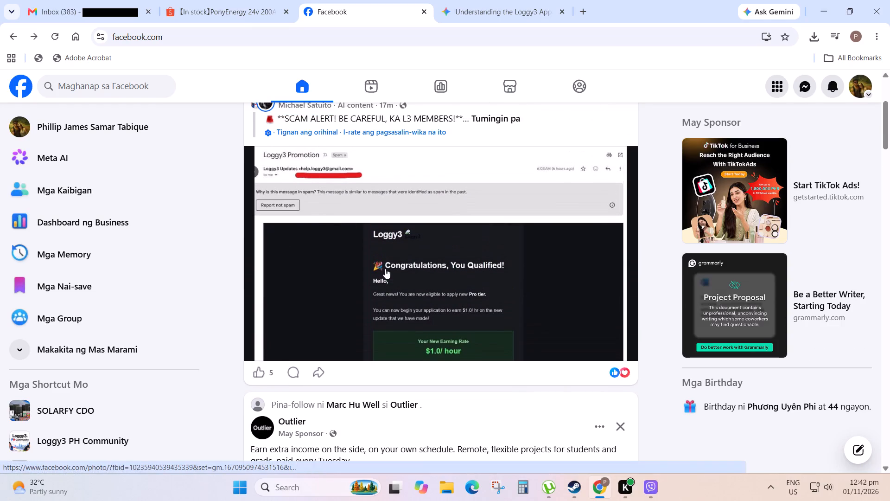
{"action": "scroll", "coordinate": [385, 269], "scroll_direction": "down", "scroll_amount": 9}
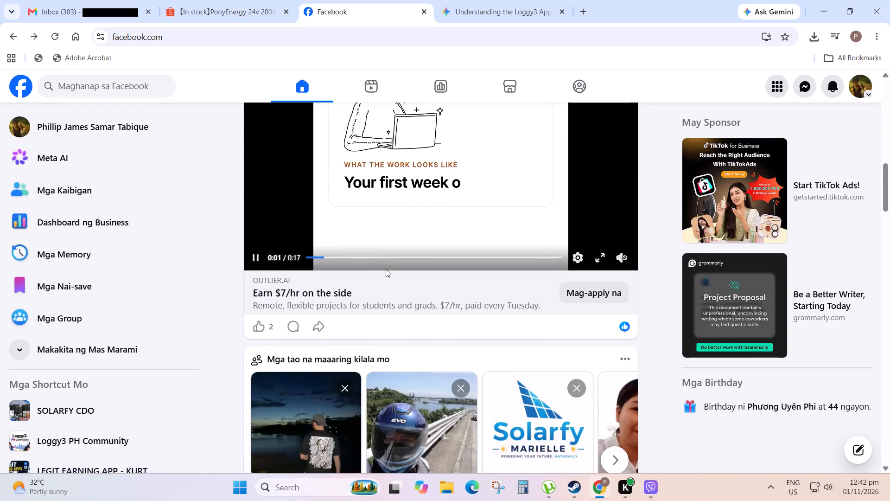
{"action": "scroll", "coordinate": [386, 269], "scroll_direction": "up", "scroll_amount": 5}
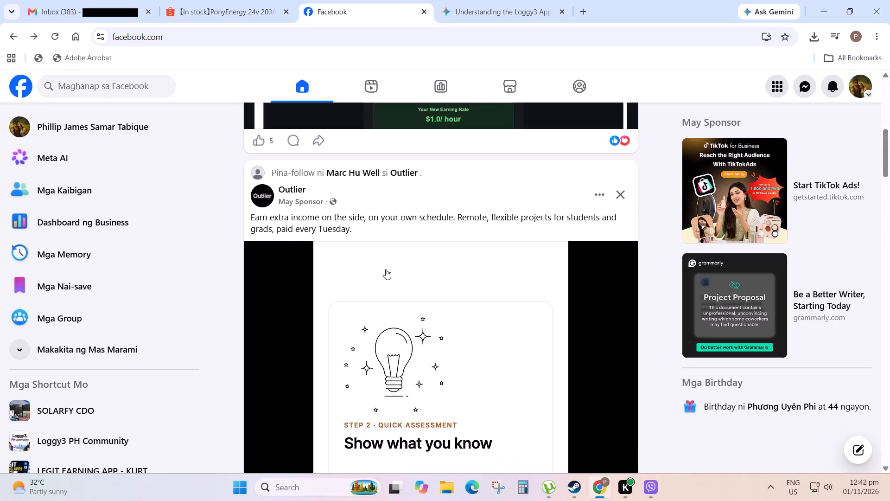
{"action": "scroll", "coordinate": [386, 269], "scroll_direction": "down", "scroll_amount": 8}
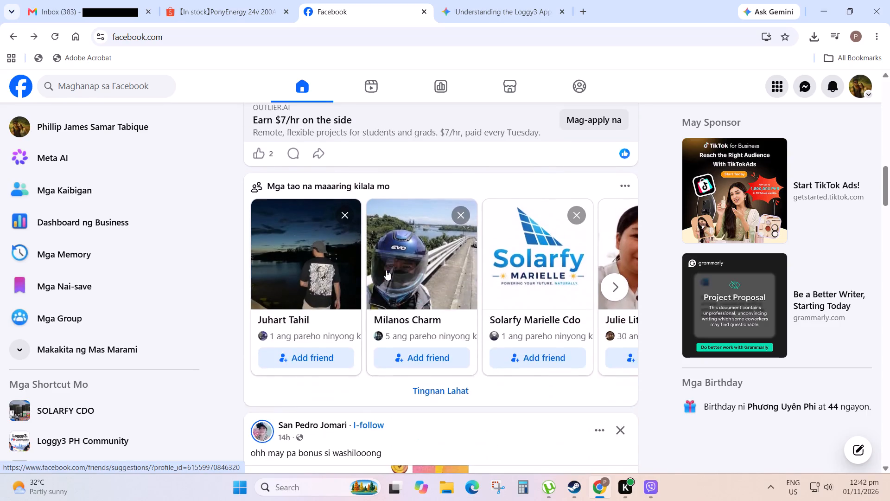
{"action": "scroll", "coordinate": [386, 270], "scroll_direction": "down", "scroll_amount": 5}
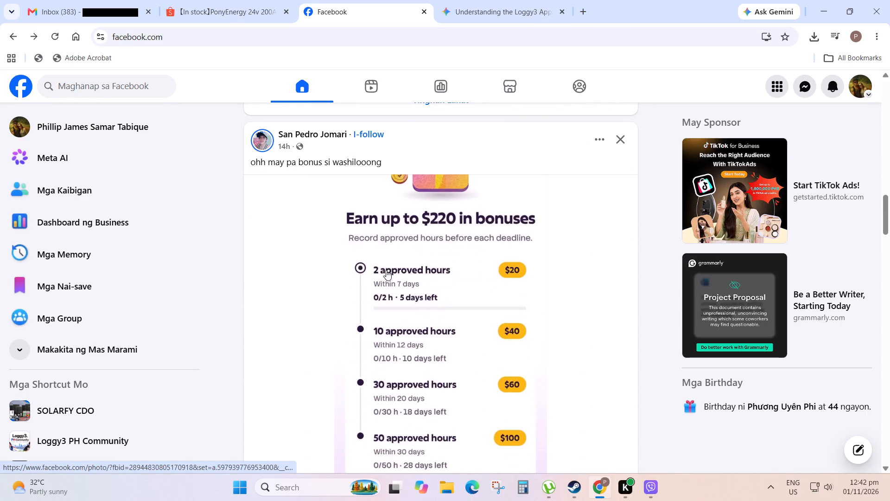
{"action": "scroll", "coordinate": [386, 270], "scroll_direction": "down", "scroll_amount": 9}
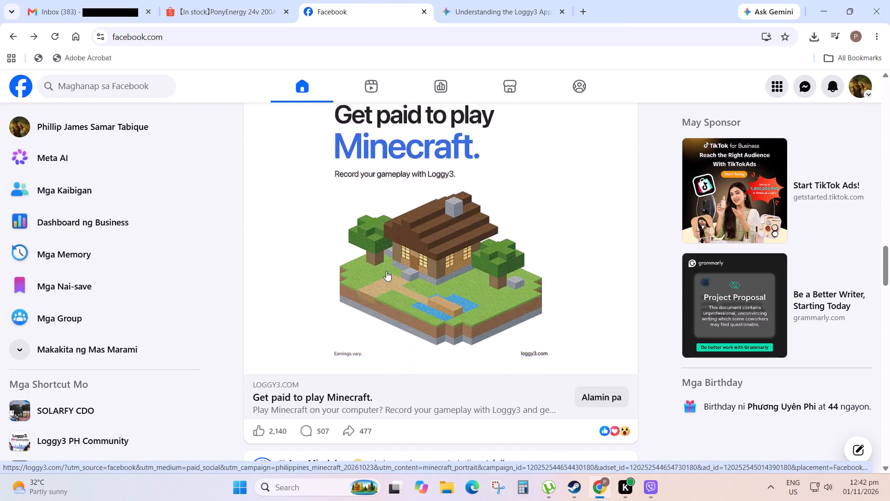
{"action": "scroll", "coordinate": [386, 271], "scroll_direction": "down", "scroll_amount": 6}
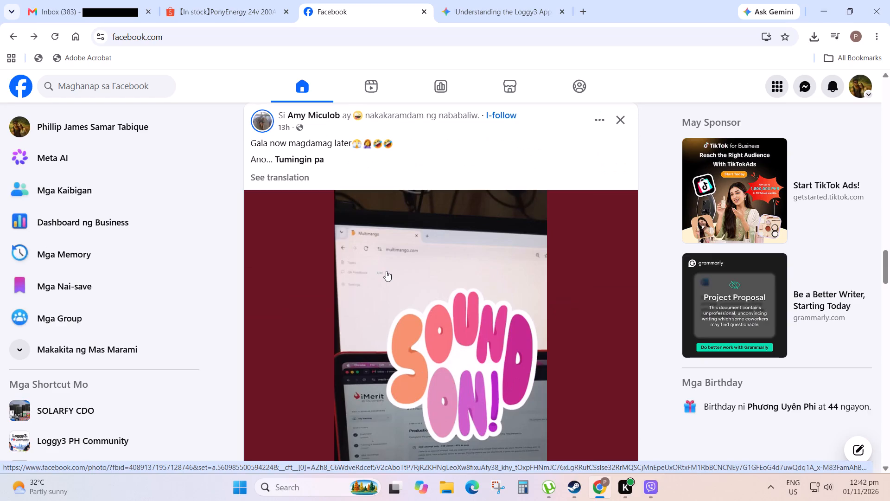
{"action": "scroll", "coordinate": [386, 271], "scroll_direction": "down", "scroll_amount": 1}
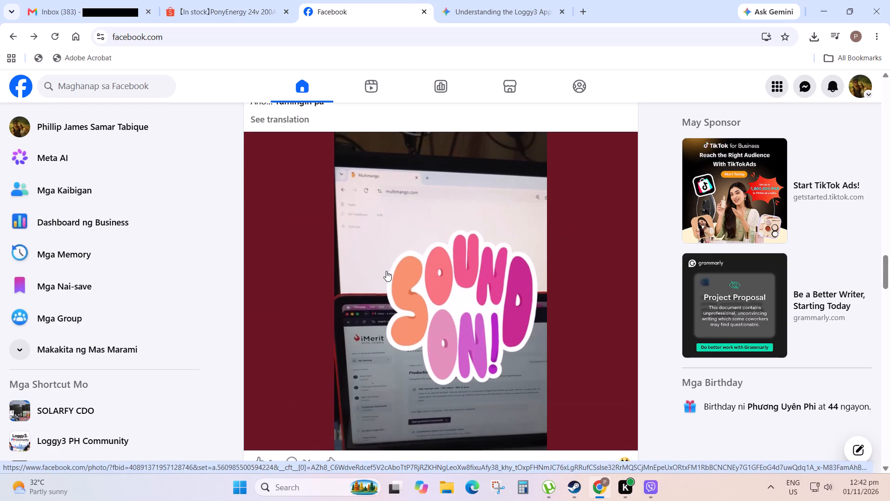
{"action": "scroll", "coordinate": [386, 271], "scroll_direction": "up", "scroll_amount": 1}
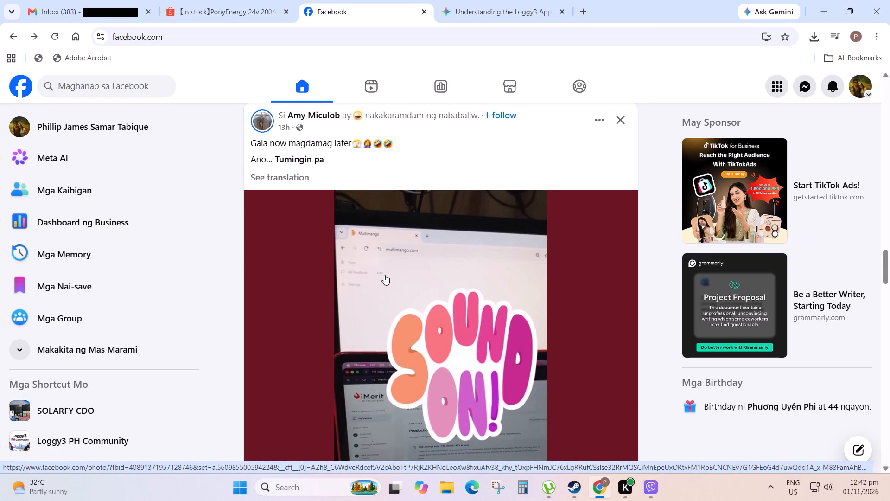
Examine the Multimango and iMerit laptop photo post, its comments and the attached compliance requirements image, and close the photo viewer.
{"action": "left_click", "coordinate": [451, 405]}
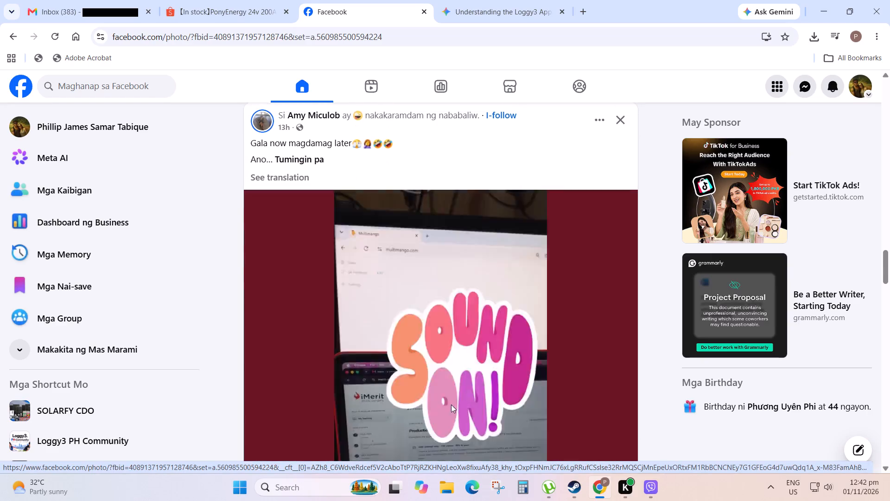
{"action": "scroll", "coordinate": [276, 305], "scroll_direction": "up", "scroll_amount": 4}
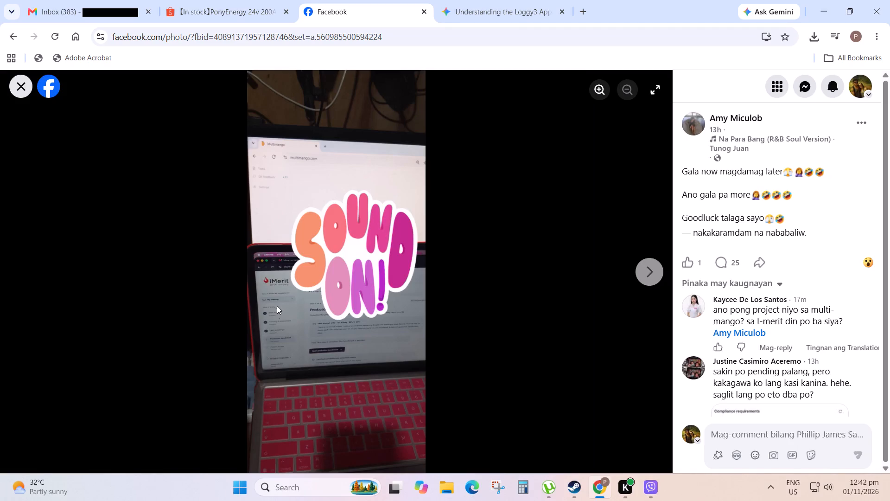
{"action": "left_click", "coordinate": [291, 316]}
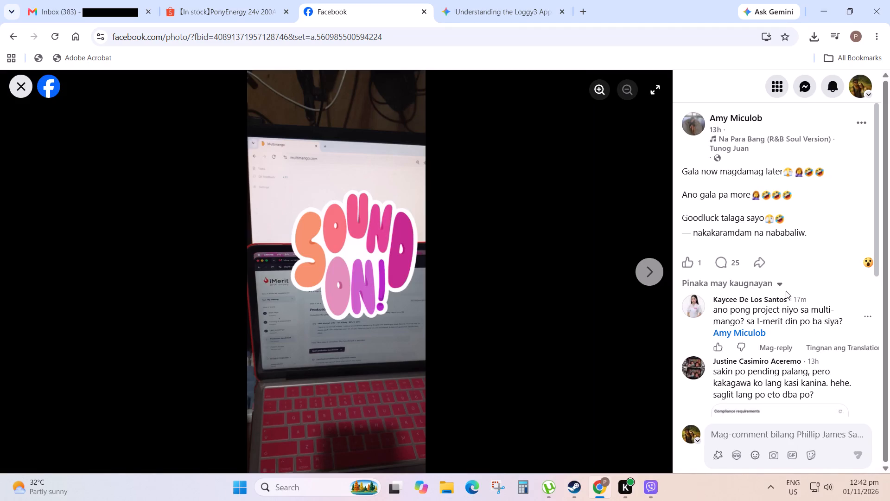
{"action": "scroll", "coordinate": [803, 337], "scroll_direction": "down", "scroll_amount": 2}
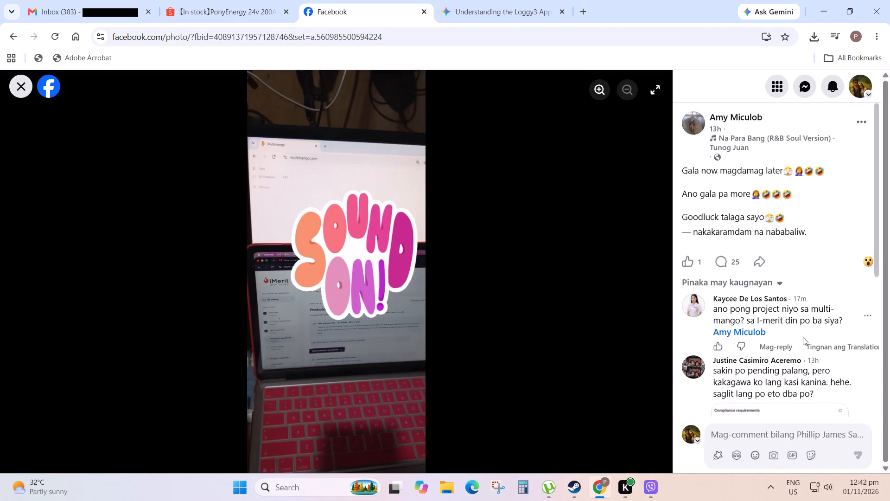
{"action": "scroll", "coordinate": [803, 337], "scroll_direction": "down", "scroll_amount": 2}
{"action": "left_click", "coordinate": [790, 211]}
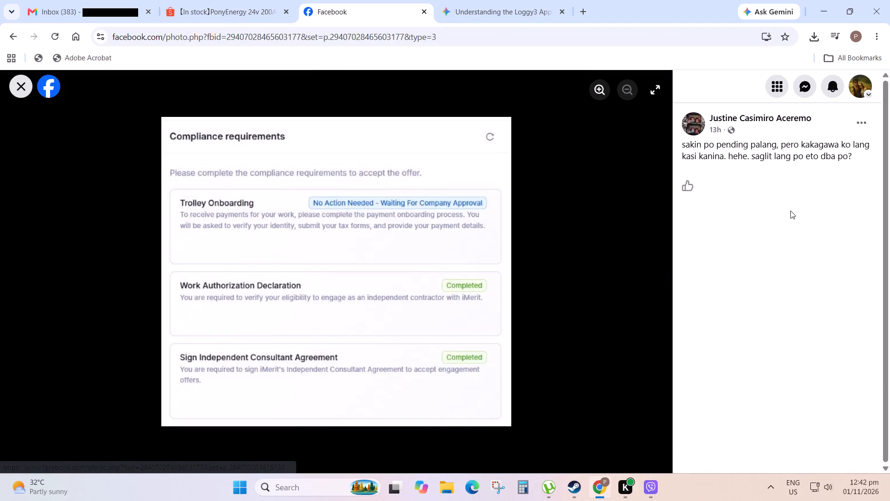
{"action": "left_click", "coordinate": [20, 90]}
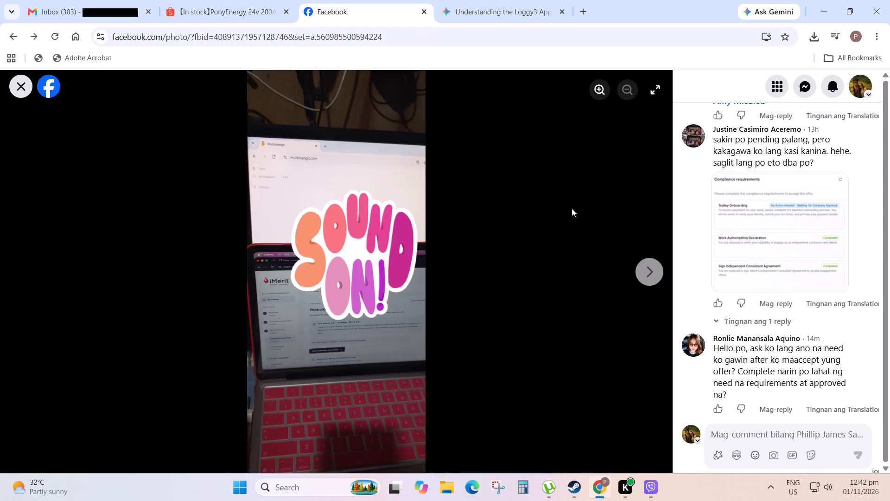
{"action": "scroll", "coordinate": [793, 328], "scroll_direction": "down", "scroll_amount": 7}
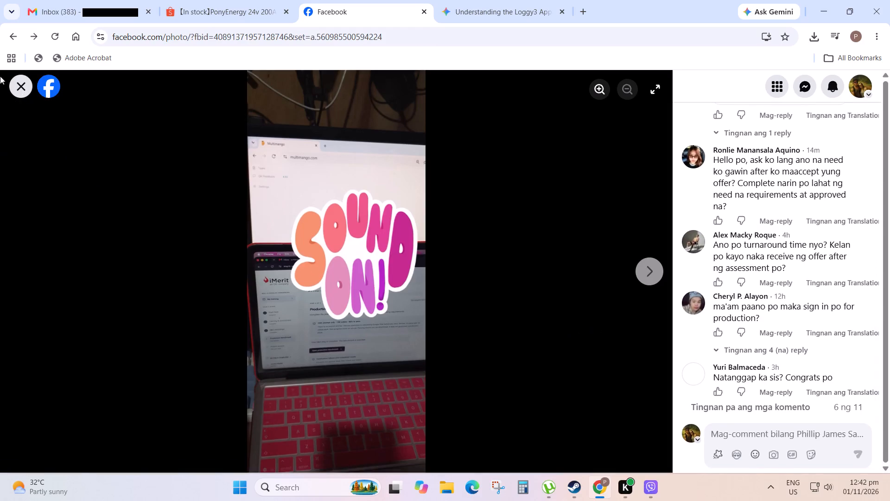
{"action": "left_click", "coordinate": [27, 81]}
Start a Google search in a new browser tab with a query beginning with "I".
{"action": "left_click", "coordinate": [581, 7]}
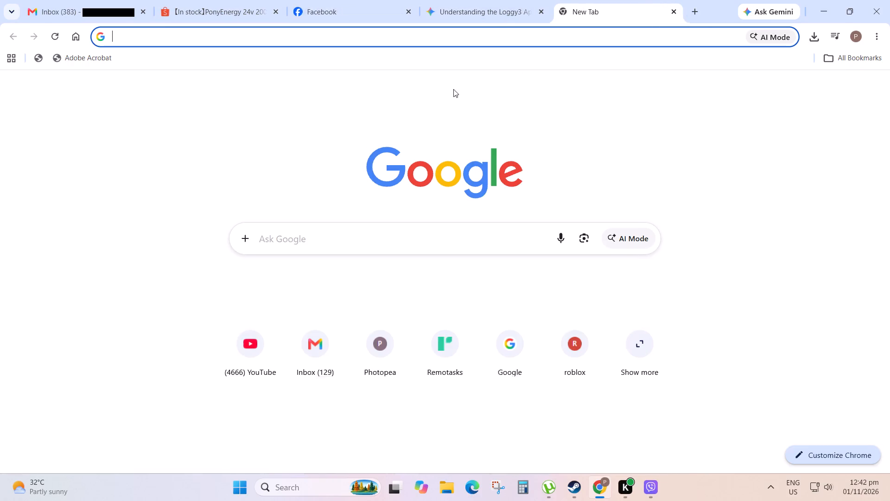
{"action": "left_click", "coordinate": [407, 239]}
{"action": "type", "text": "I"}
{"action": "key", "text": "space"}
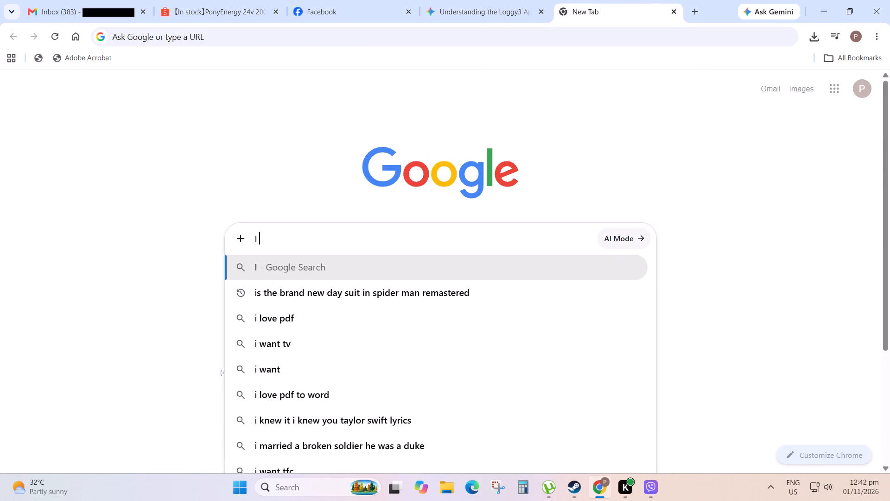
In Google Chrome, search Google for imerit and open the iMerit Careers page, accepting all cookies.
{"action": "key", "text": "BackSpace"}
{"action": "type", "text": "MERI"}
{"action": "left_click", "coordinate": [323, 289]}
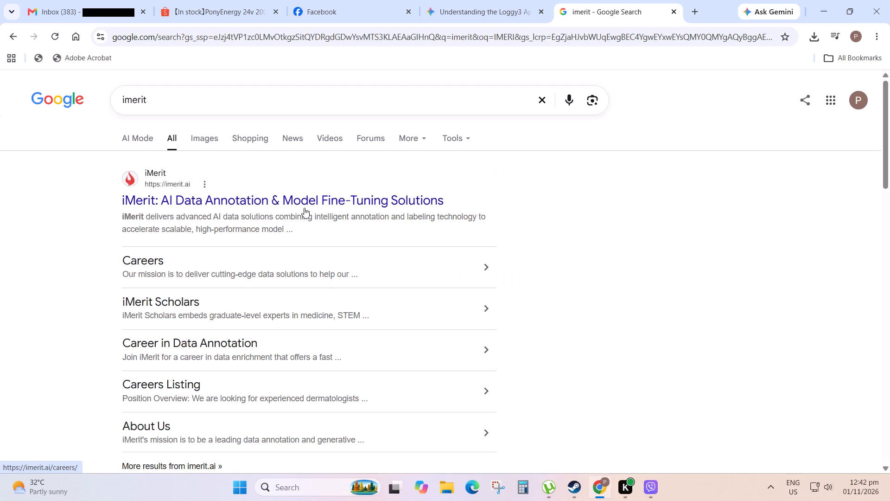
{"action": "left_click", "coordinate": [132, 256]}
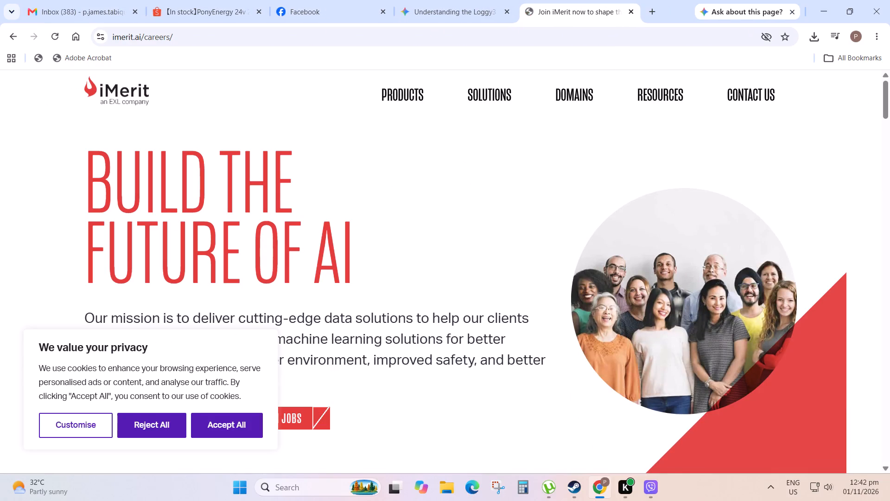
{"action": "left_click", "coordinate": [239, 425]}
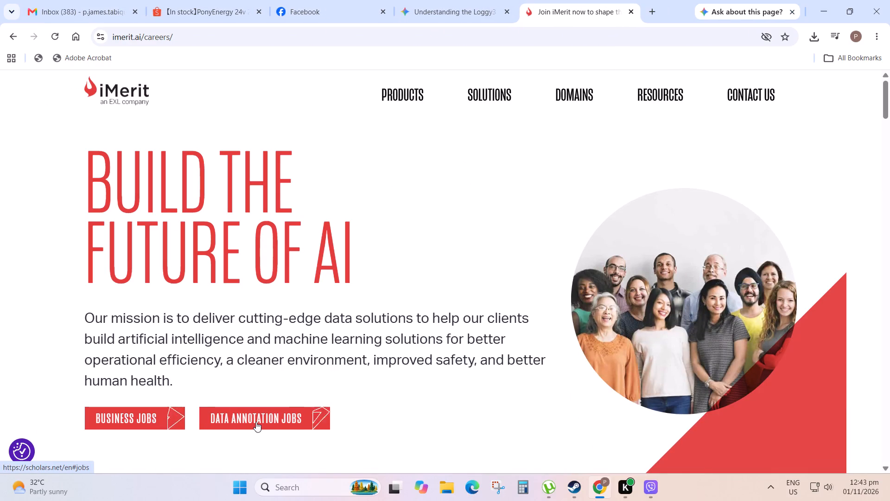
Open iMerit's data annotation jobs and look through the first page of roles listed for all countries.
{"action": "left_click", "coordinate": [256, 422]}
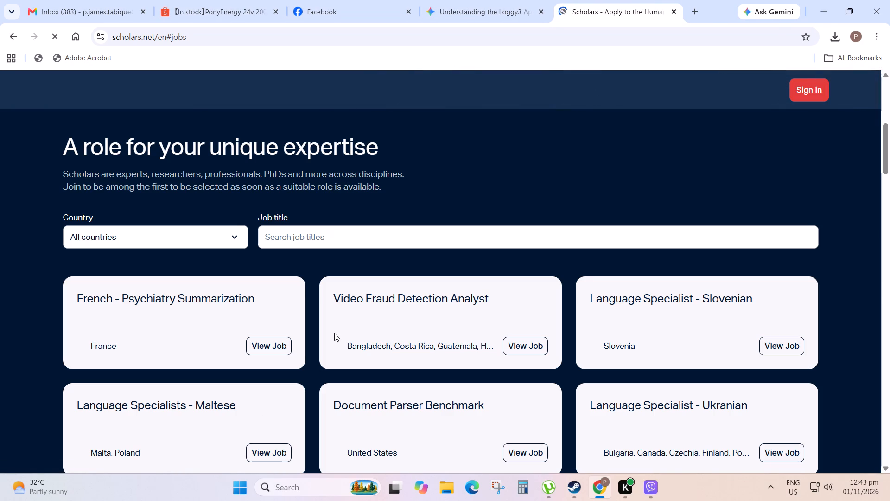
{"action": "scroll", "coordinate": [334, 333], "scroll_direction": "down", "scroll_amount": 2}
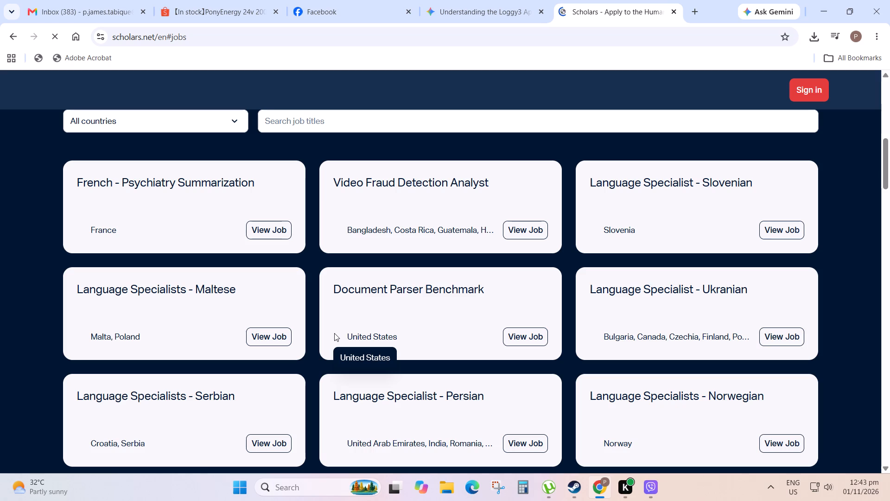
{"action": "scroll", "coordinate": [334, 333], "scroll_direction": "down", "scroll_amount": 2}
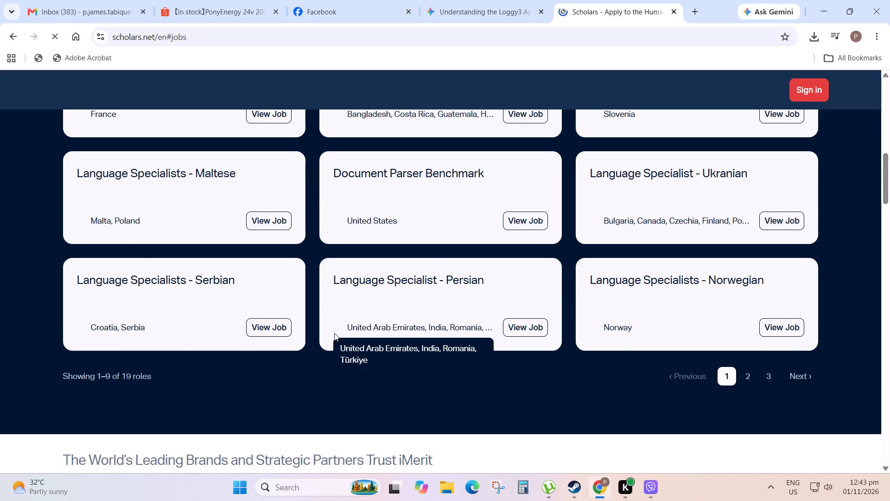
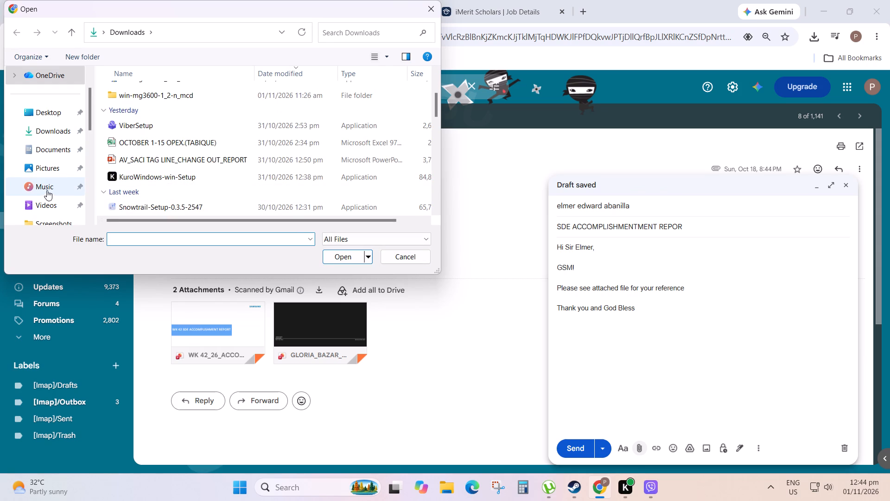
Choose the WK 44_26_ACCOMPLISHMENT presentation from the recent files in Home to attach to the SDE accomplishment report email draft.
{"action": "scroll", "coordinate": [44, 126], "scroll_direction": "up", "scroll_amount": 3}
{"action": "left_click", "coordinate": [40, 76]}
{"action": "scroll", "coordinate": [190, 154], "scroll_direction": "down", "scroll_amount": 3}
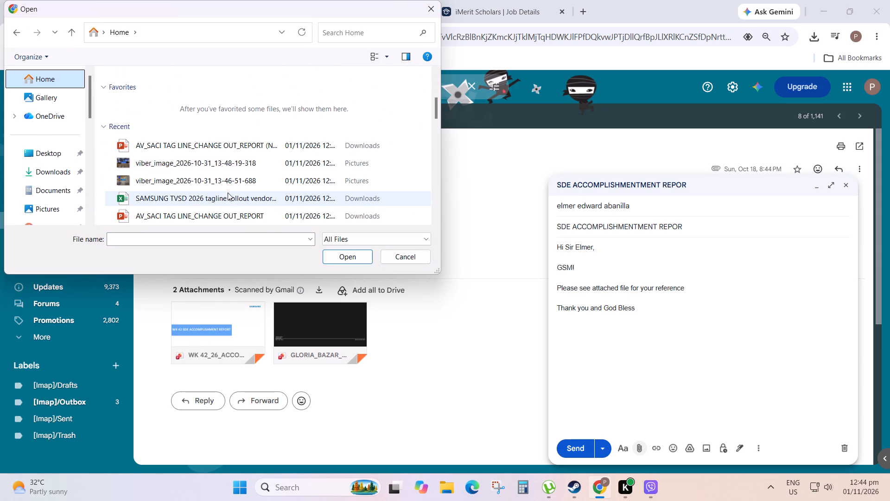
{"action": "scroll", "coordinate": [233, 192], "scroll_direction": "down", "scroll_amount": 6}
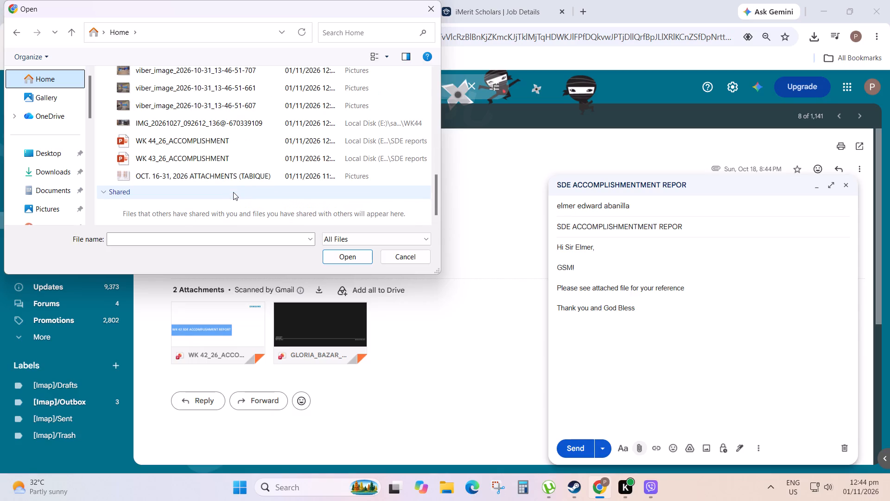
{"action": "left_click", "coordinate": [197, 142]}
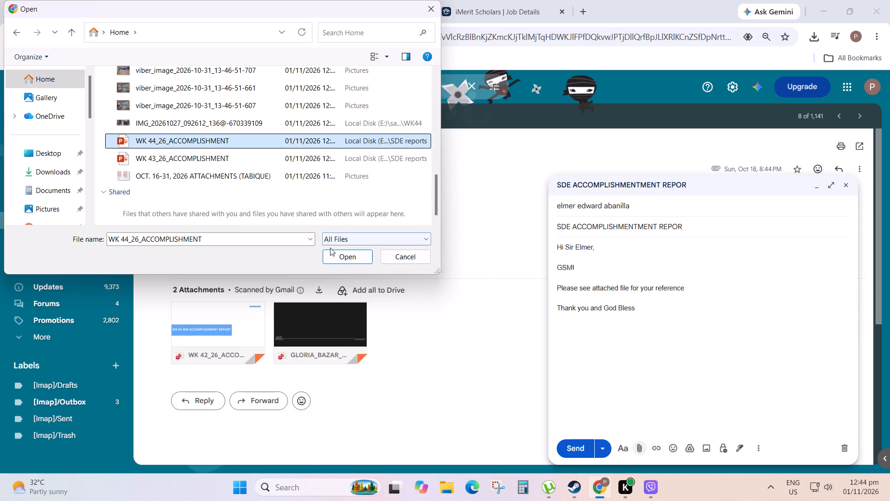